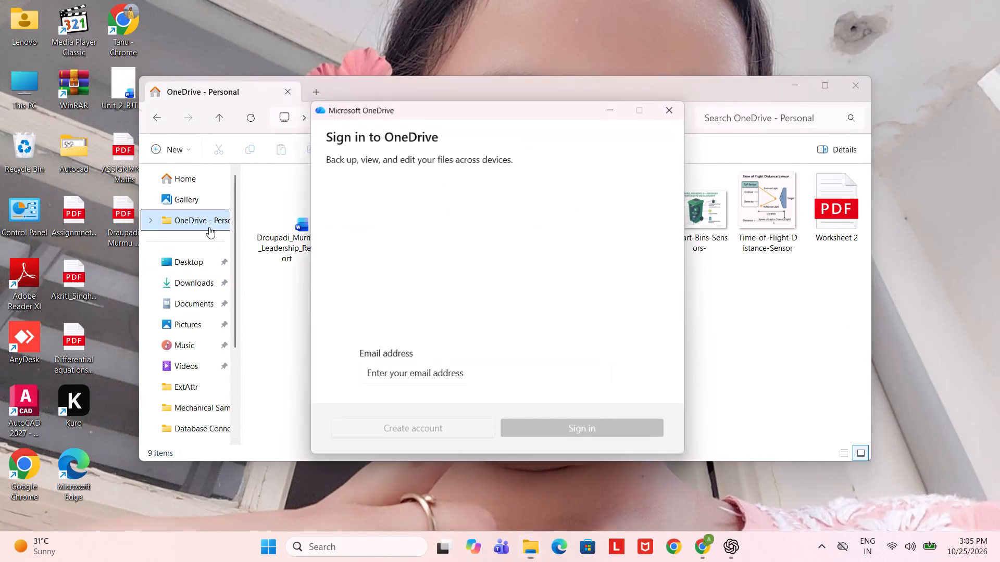
{"action": "left_click", "coordinate": [672, 102]}
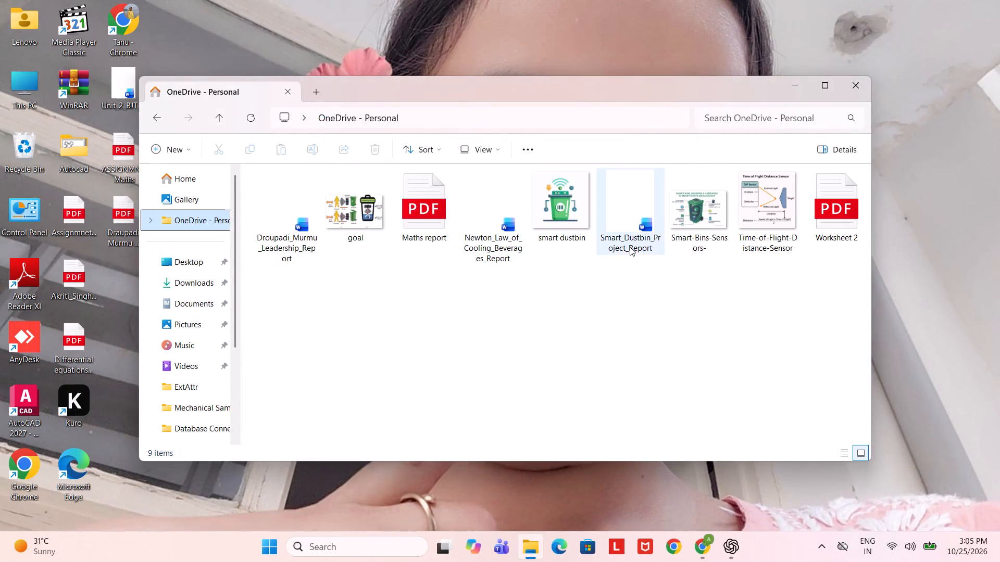
{"action": "double_click", "coordinate": [630, 228]}
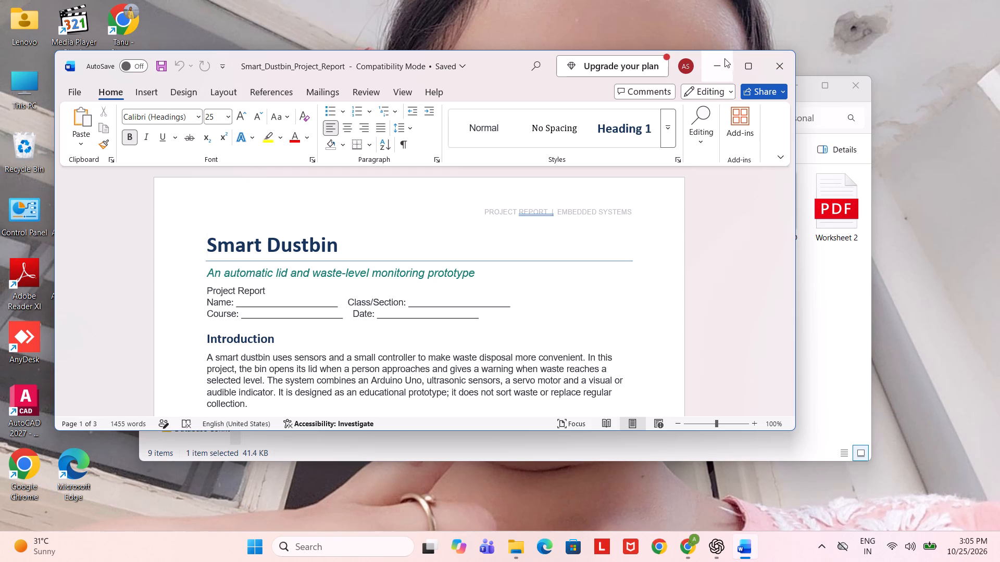
{"action": "left_click", "coordinate": [743, 59]}
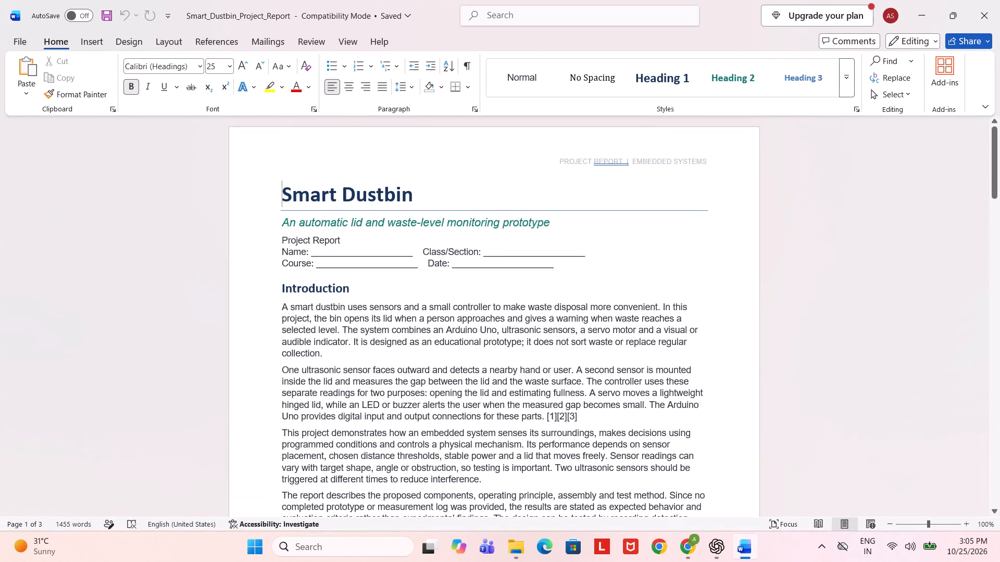
Insert a blank page before the Smart Dustbin title.
{"action": "left_click", "coordinate": [91, 39]}
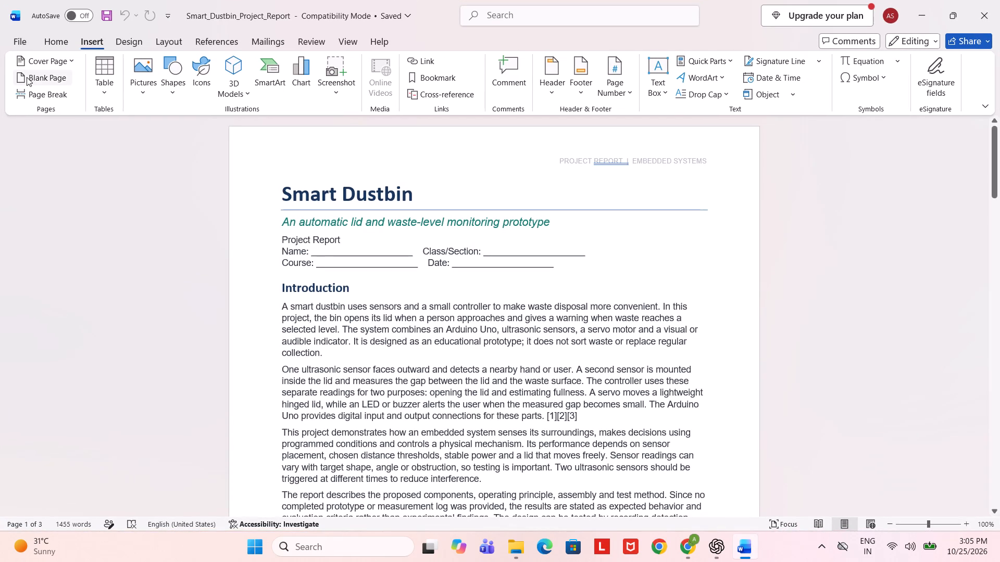
{"action": "left_click", "coordinate": [28, 77]}
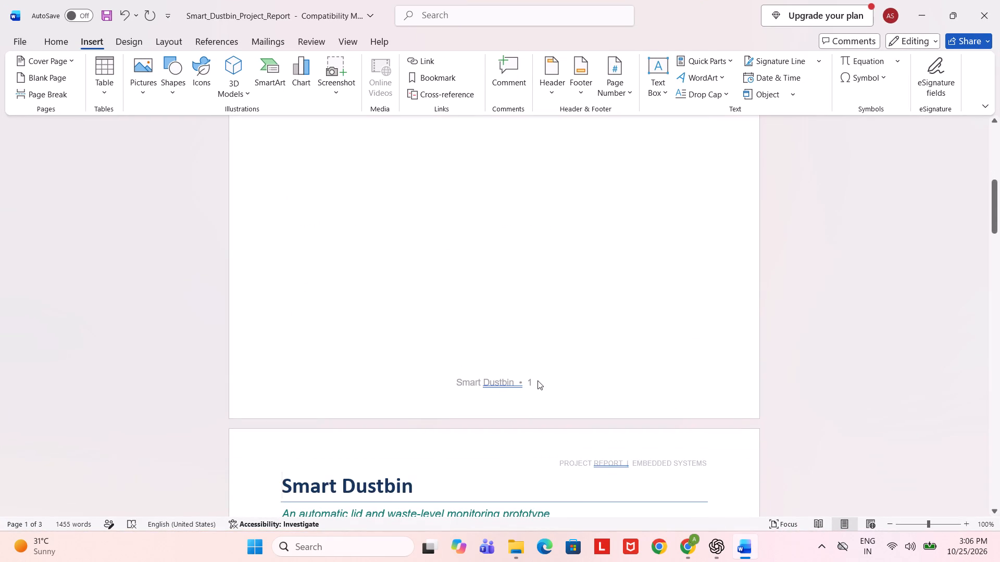
Delete the Smart Dustbin footer text together with its page number.
{"action": "triple_click", "coordinate": [537, 380]}
{"action": "key", "text": "BackSpace"}
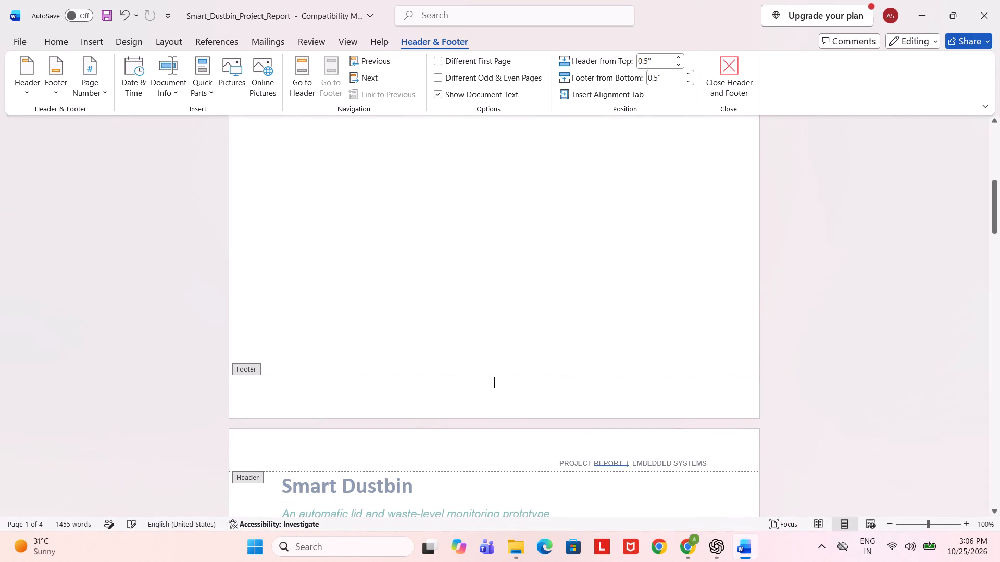
Delete the header text "PROJECT REPORT | EMBEDDED SYSTEMS" from the page header.
{"action": "key", "text": "Down"}
{"action": "key", "text": "Right"}
{"action": "key", "text": "Right"}
{"action": "key", "text": "Right"}
{"action": "key", "text": "Right"}
{"action": "key", "text": "Right"}
{"action": "key", "text": "Right"}
{"action": "key", "text": "Right"}
{"action": "key", "text": "Right"}
{"action": "key", "text": "Right"}
{"action": "key", "text": "Right"}
{"action": "key", "text": "Right"}
{"action": "key", "text": "Right"}
{"action": "key", "text": "Right"}
{"action": "key", "text": "Right"}
{"action": "key", "text": "Right"}
{"action": "key", "text": "Right"}
{"action": "key", "text": "Right"}
{"action": "key", "text": "Right"}
{"action": "key", "text": "Right"}
{"action": "key", "text": "Right"}
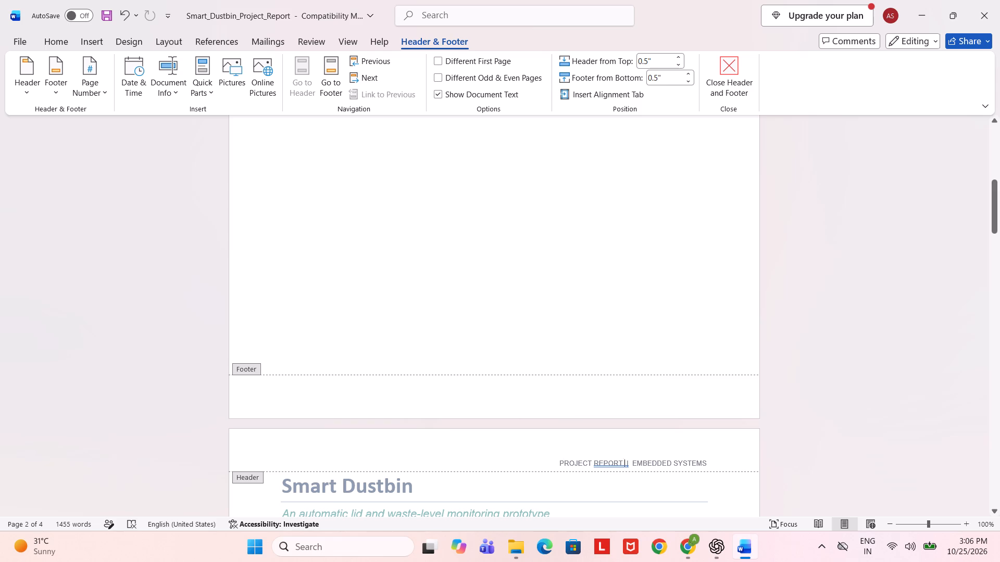
{"action": "key", "text": "BackSpace"}
{"action": "key", "text": "BackSpace"}
{"action": "key", "text": "BackSpace"}
{"action": "key", "text": "BackSpace"}
{"action": "key", "text": "BackSpace"}
{"action": "key", "text": "BackSpace"}
{"action": "key", "text": "BackSpace"}
{"action": "key", "text": "BackSpace"}
{"action": "key", "text": "BackSpace"}
{"action": "key", "text": "BackSpace"}
{"action": "key", "text": "BackSpace"}
{"action": "key", "text": "BackSpace"}
{"action": "key", "text": "BackSpace"}
{"action": "key", "text": "BackSpace"}
{"action": "key", "text": "BackSpace"}
{"action": "key", "text": "BackSpace"}
{"action": "key", "text": "BackSpace"}
{"action": "key", "text": "BackSpace"}
{"action": "key", "text": "BackSpace"}
{"action": "key", "text": "BackSpace"}
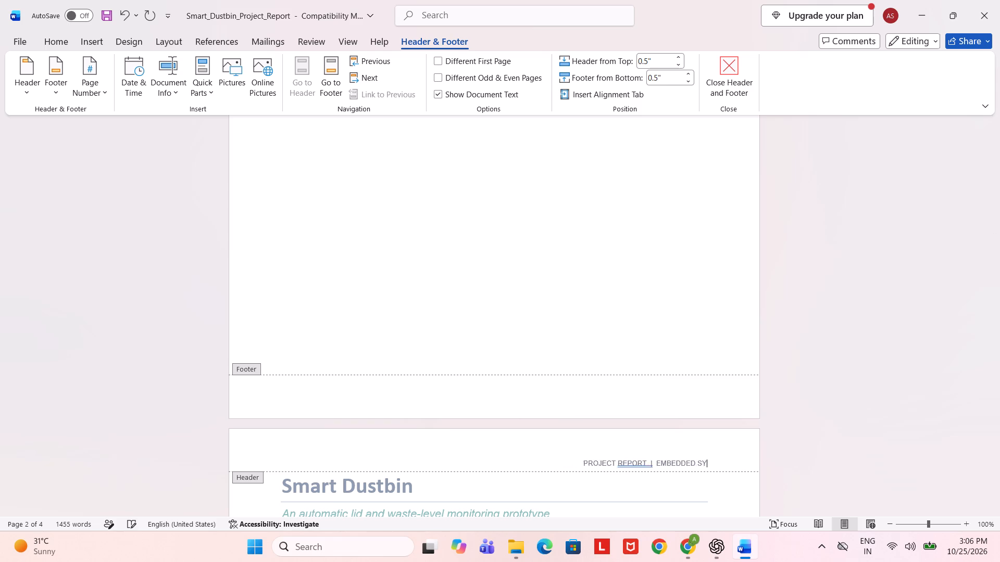
{"action": "key", "text": "BackSpace"}
{"action": "key", "text": "BackSpace"}
{"action": "key", "text": "BackSpace"}
{"action": "key", "text": "BackSpace"}
{"action": "key", "text": "BackSpace"}
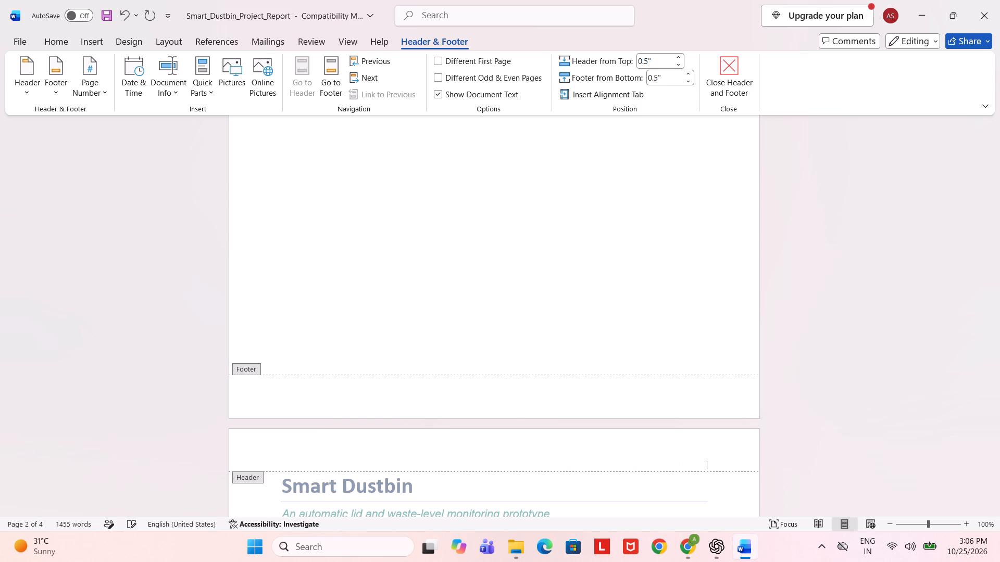
Check the headers and footers of the remaining pages through to the References page and return to the first page.
{"action": "key", "text": "Down"}
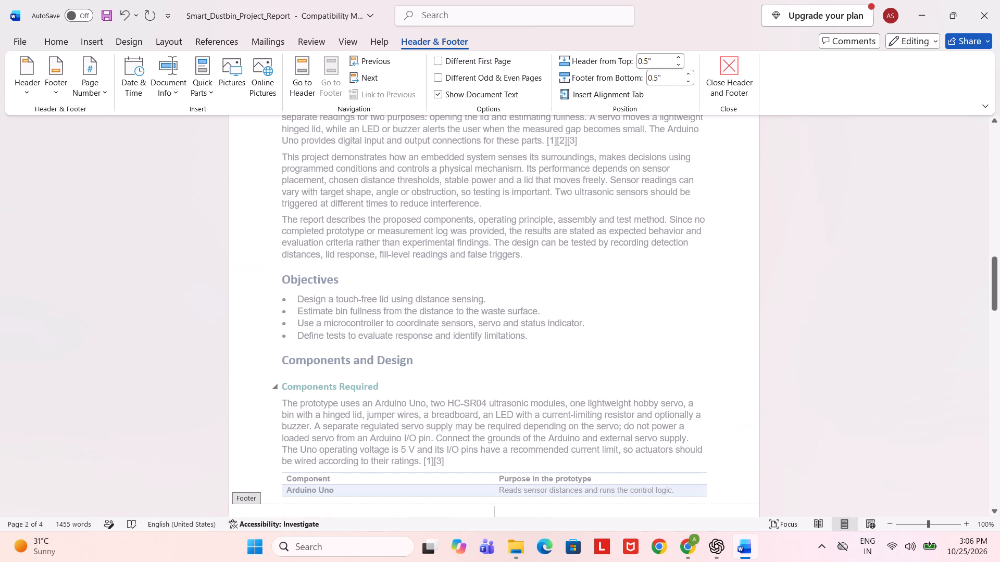
{"action": "key", "text": "Down"}
{"action": "key", "text": "Down"}
{"action": "key", "text": "Down"}
{"action": "key", "text": "Down"}
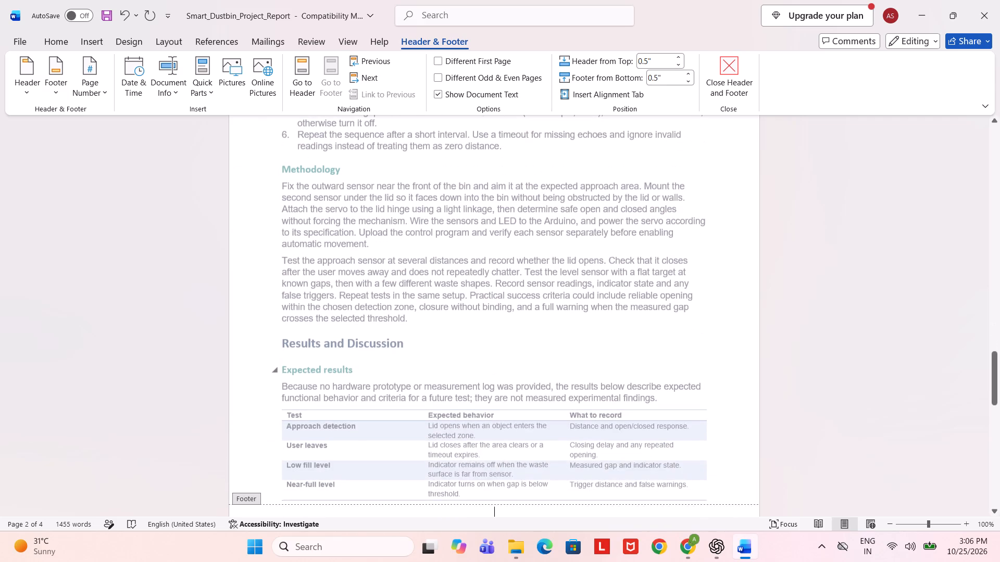
{"action": "key", "text": "Down"}
{"action": "key", "text": "Down"}
{"action": "key", "text": "Down"}
{"action": "key", "text": "Down"}
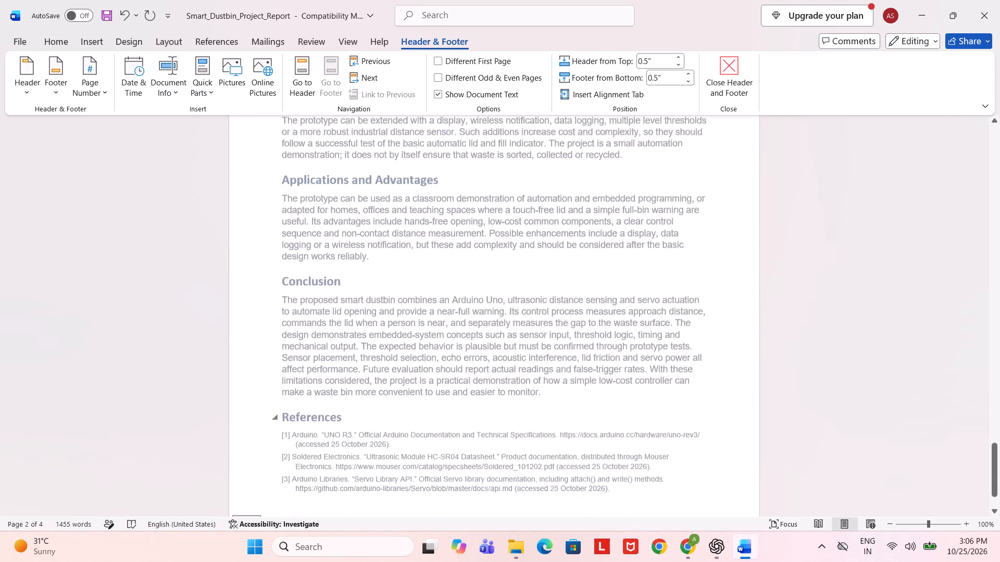
{"action": "key", "text": "Down"}
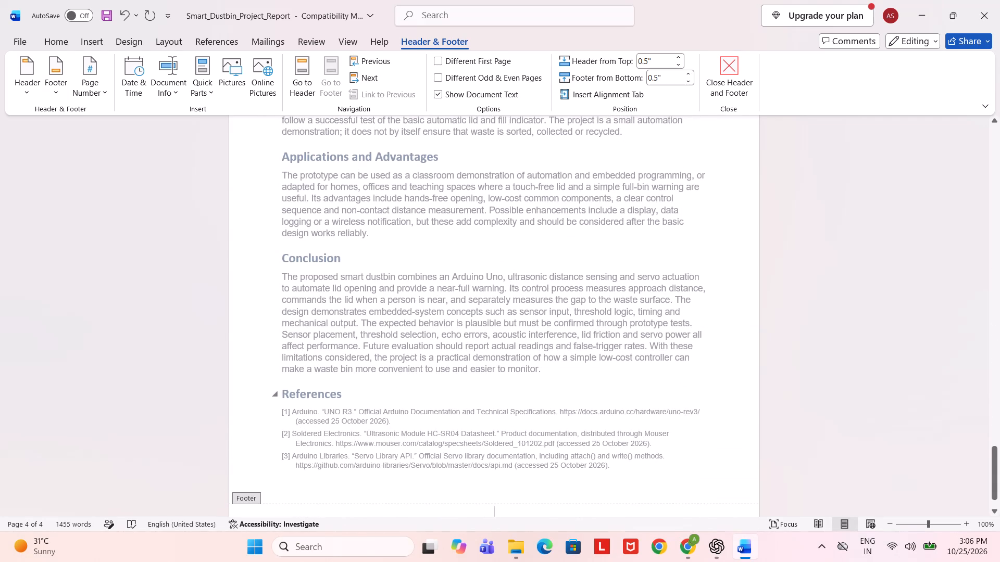
{"action": "key", "text": "Up"}
{"action": "key", "text": "Up"}
{"action": "key", "text": "Up"}
{"action": "key", "text": "Up"}
{"action": "key", "text": "Up"}
{"action": "key", "text": "Up"}
{"action": "key", "text": "Up"}
{"action": "key", "text": "Up"}
{"action": "key", "text": "Up"}
{"action": "key", "text": "Up"}
{"action": "key", "text": "Up"}
{"action": "key", "text": "Up"}
{"action": "key", "text": "Up"}
{"action": "key", "text": "Up"}
{"action": "key", "text": "Up"}
{"action": "key", "text": "Up"}
{"action": "key", "text": "Up"}
{"action": "key", "text": "Up"}
{"action": "key", "text": "Up"}
{"action": "key", "text": "Up"}
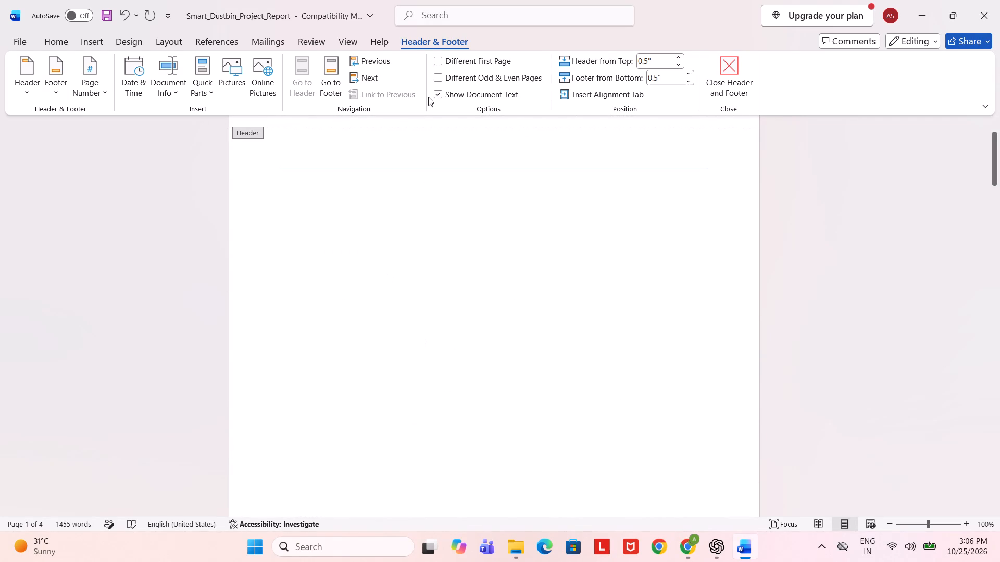
Apply the Heading 1 style to the empty header of the first page.
{"action": "left_click", "coordinate": [508, 143]}
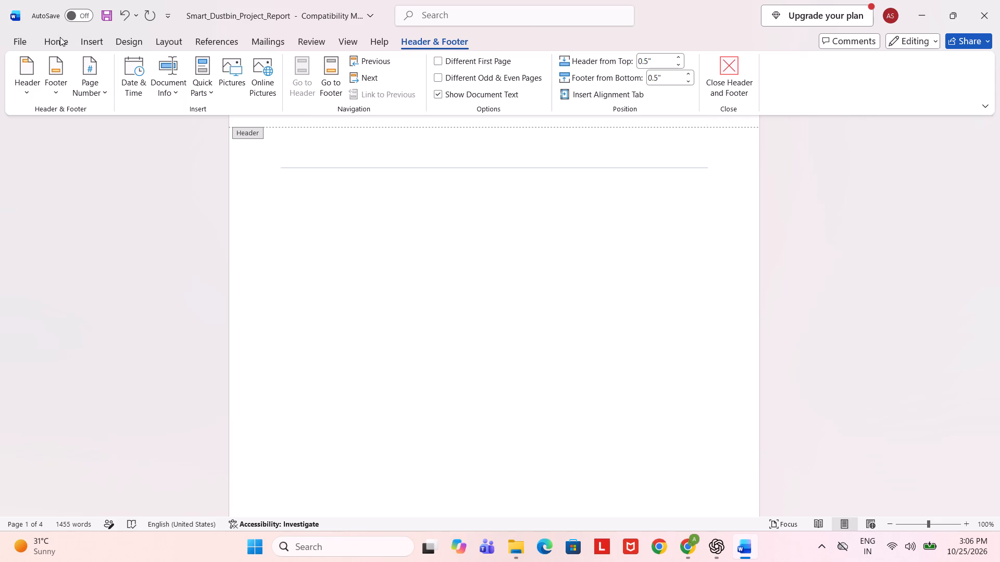
{"action": "left_click", "coordinate": [52, 37]}
{"action": "left_click", "coordinate": [657, 71]}
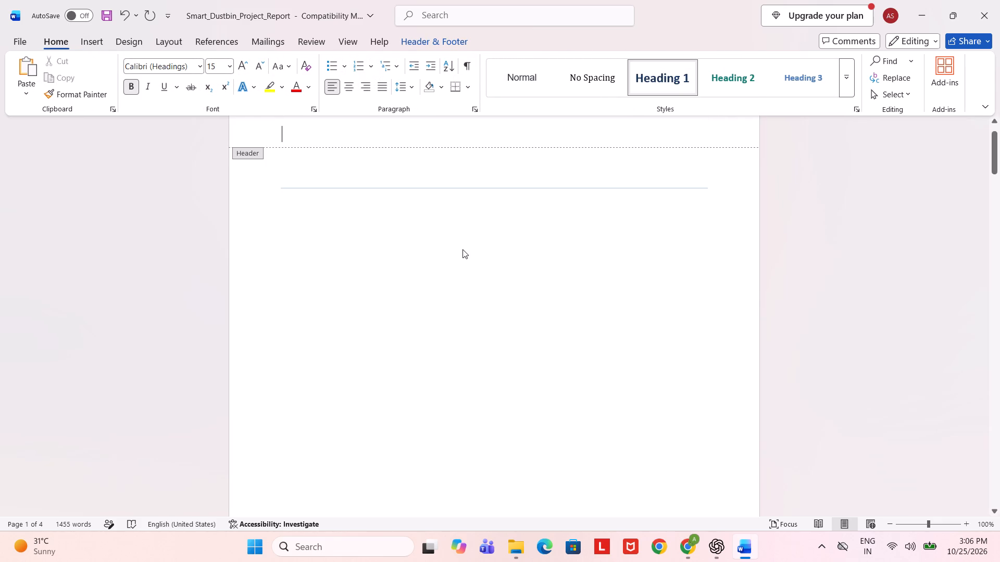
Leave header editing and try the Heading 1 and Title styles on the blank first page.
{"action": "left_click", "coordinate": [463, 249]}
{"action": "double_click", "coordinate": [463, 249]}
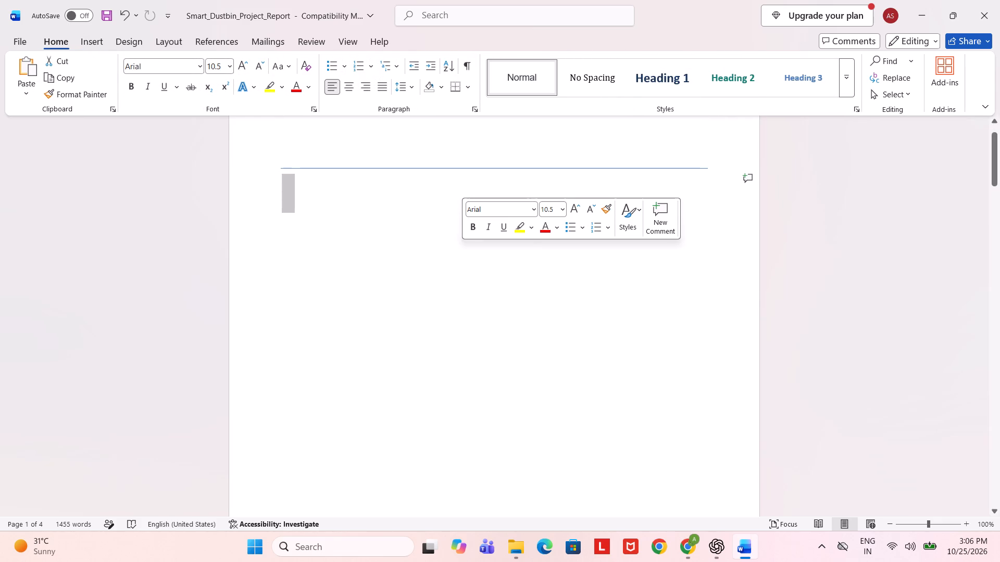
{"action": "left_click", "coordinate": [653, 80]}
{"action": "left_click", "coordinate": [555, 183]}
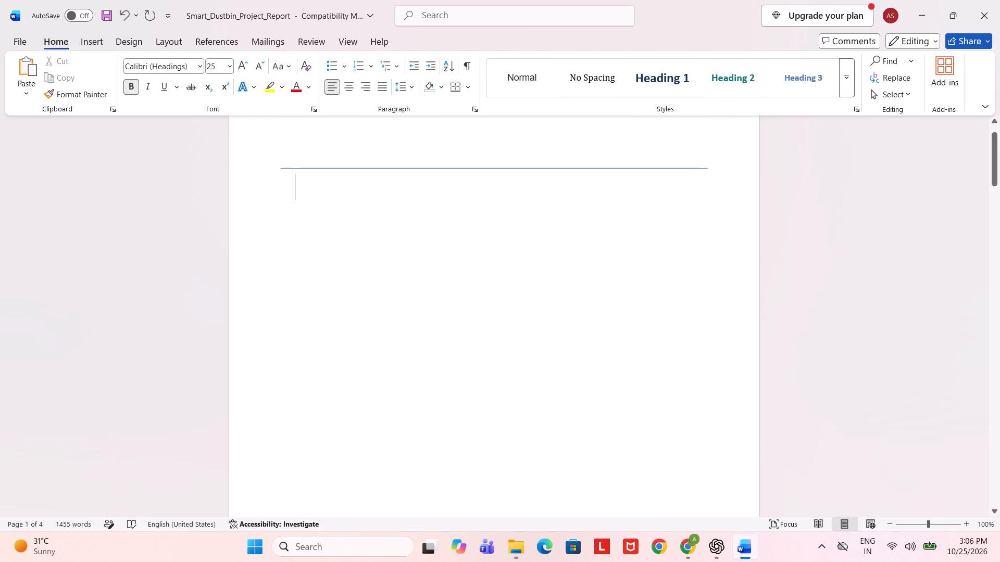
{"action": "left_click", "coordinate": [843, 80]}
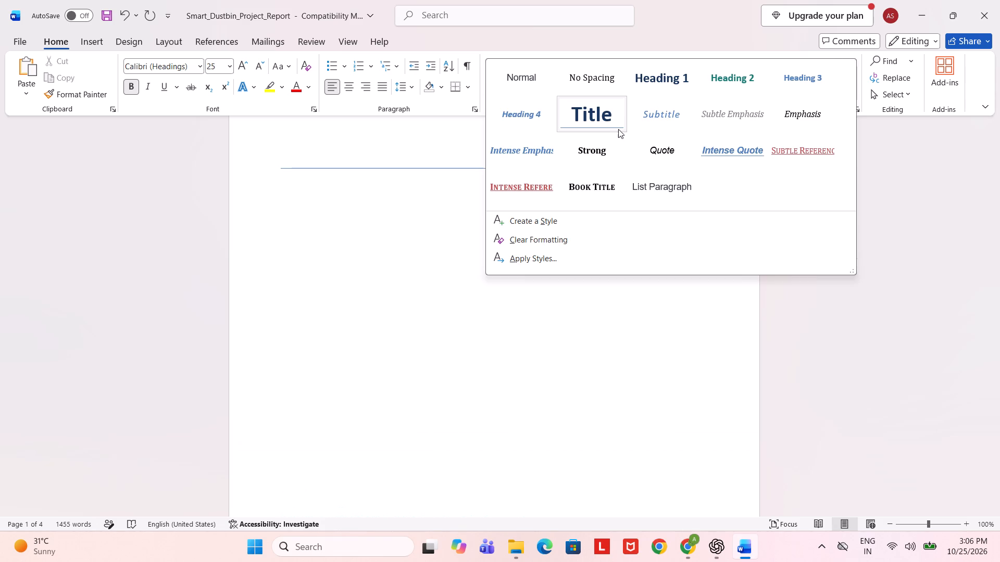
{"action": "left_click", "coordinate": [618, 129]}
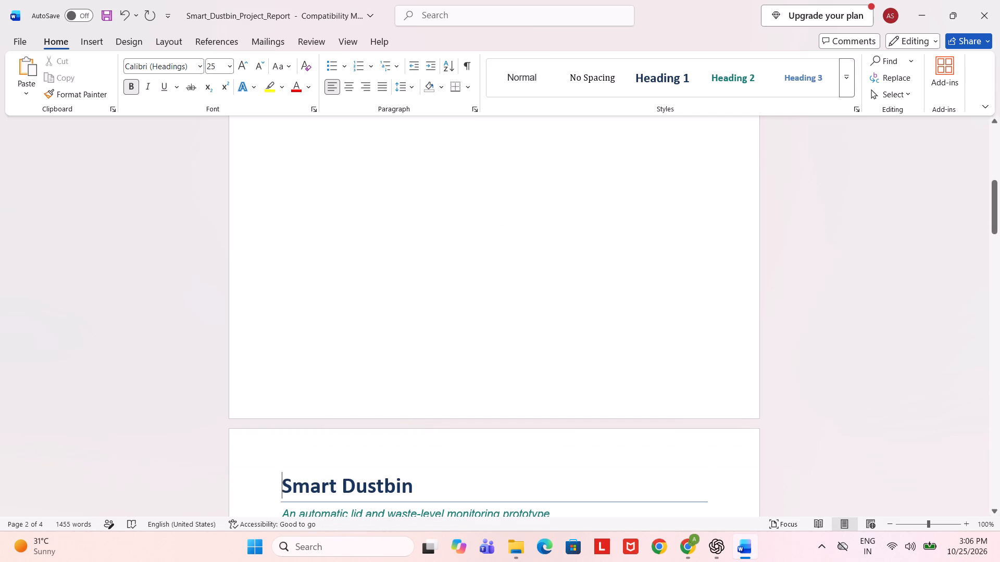
Apply the Heading 1 style to the empty line at the top of the blank first page.
{"action": "left_click", "coordinate": [508, 130]}
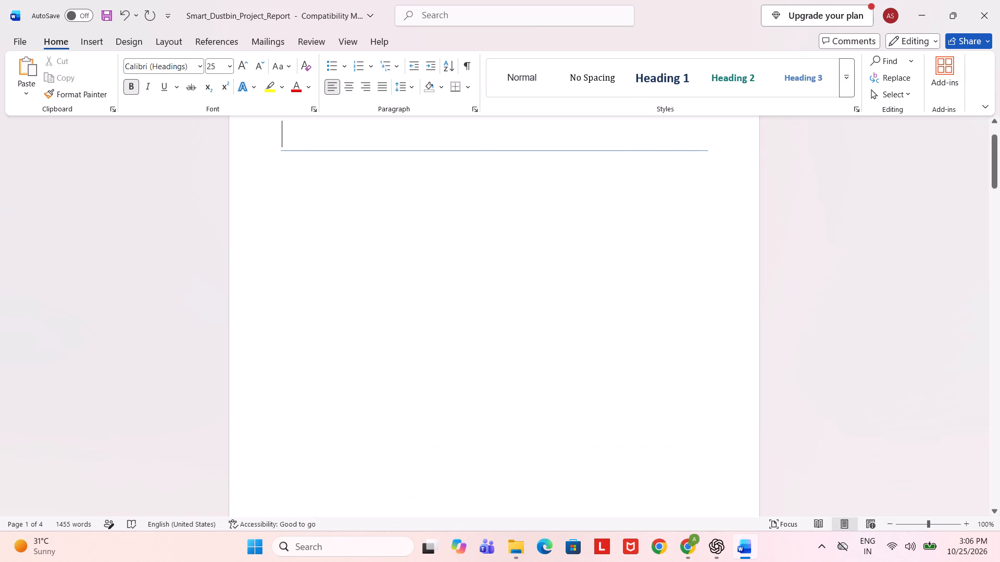
{"action": "key", "text": "Up"}
{"action": "double_click", "coordinate": [494, 139]}
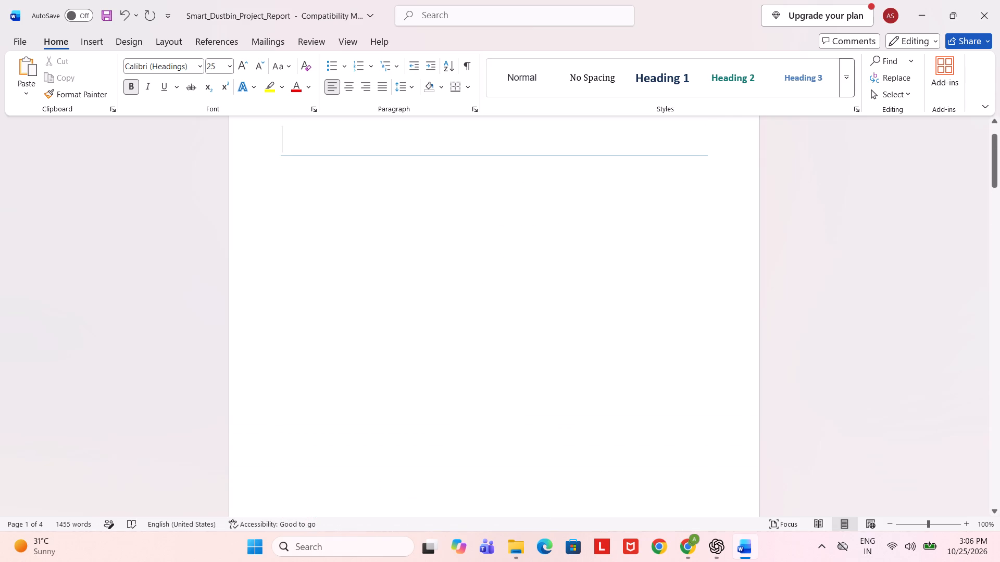
{"action": "double_click", "coordinate": [688, 75]}
{"action": "key", "text": "Up"}
{"action": "key", "text": "Up"}
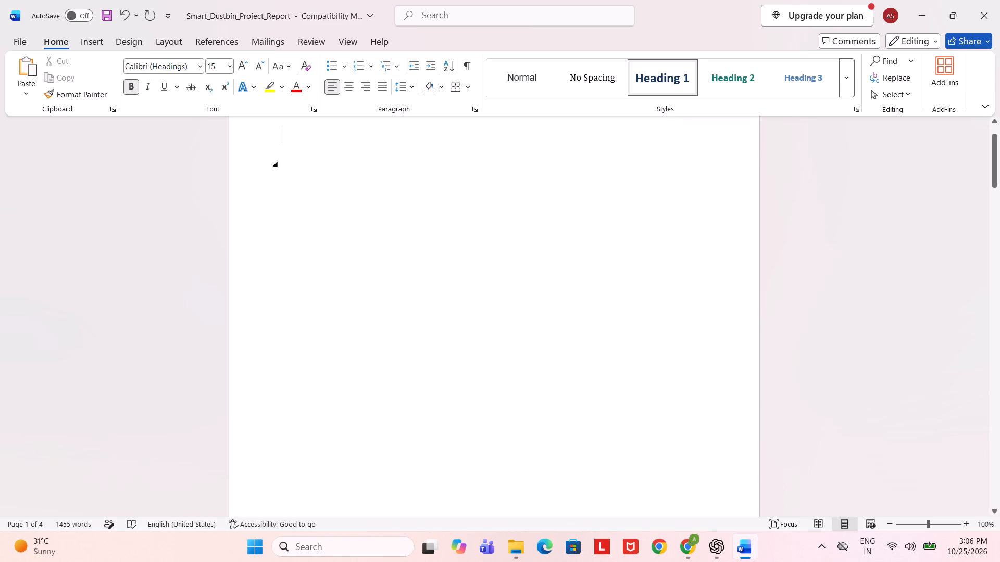
{"action": "key", "text": "Up"}
{"action": "key", "text": "Up"}
{"action": "key", "text": "ctrl+c"}
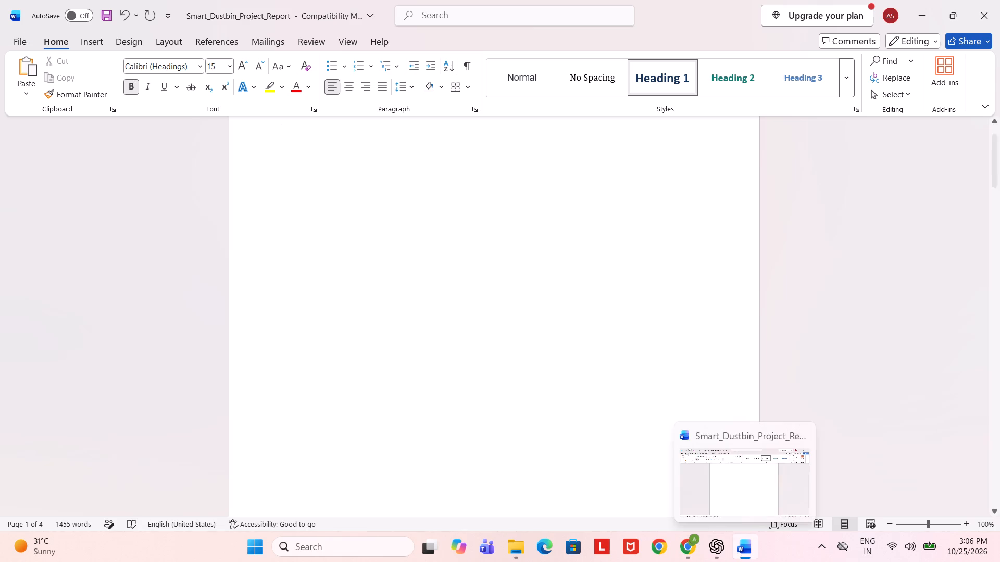
Open the recent FINAL REPORT format document and copy its cover page from the title through the Chandigarh University logo.
{"action": "left_click", "coordinate": [18, 32]}
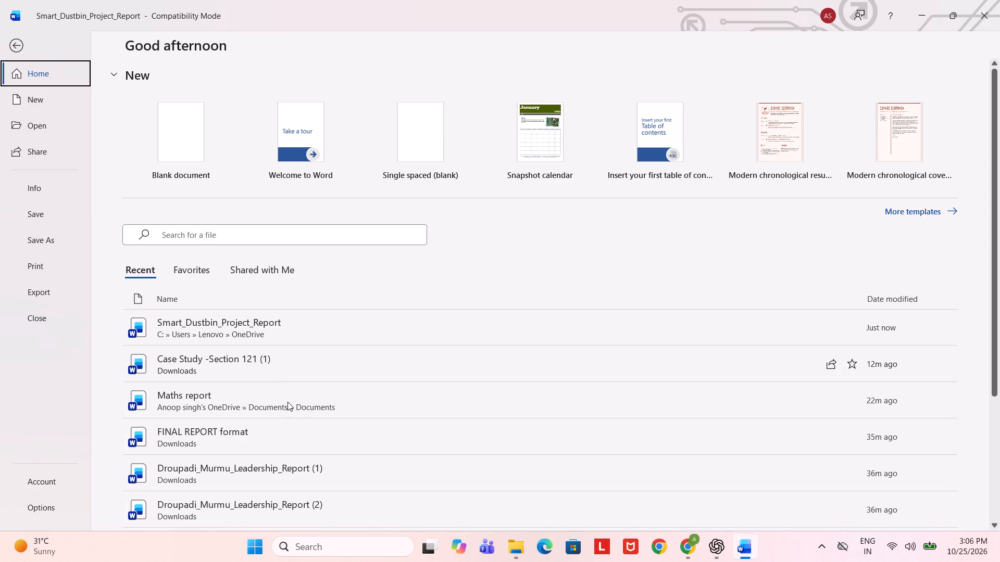
{"action": "left_click", "coordinate": [296, 433]}
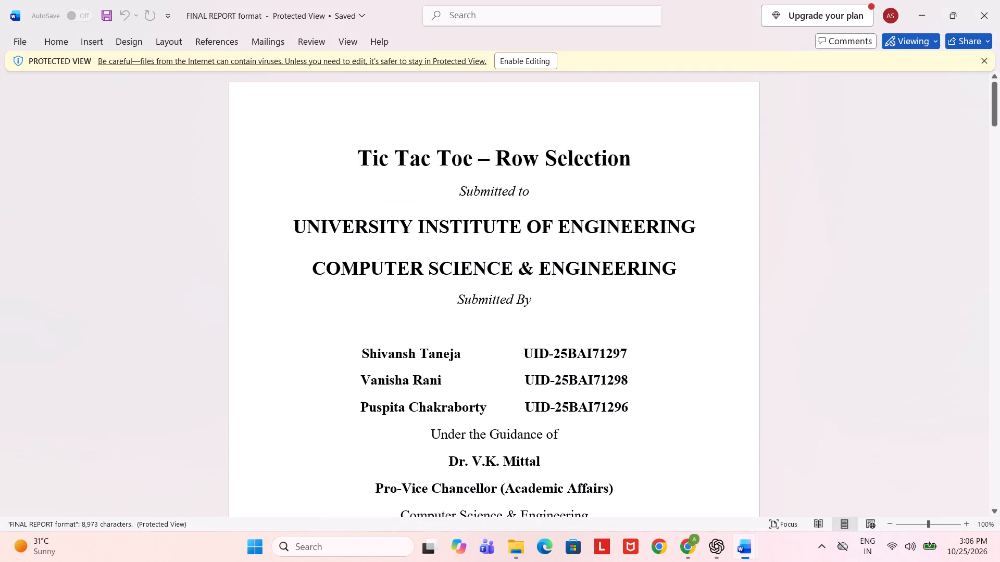
{"action": "left_click", "coordinate": [362, 156]}
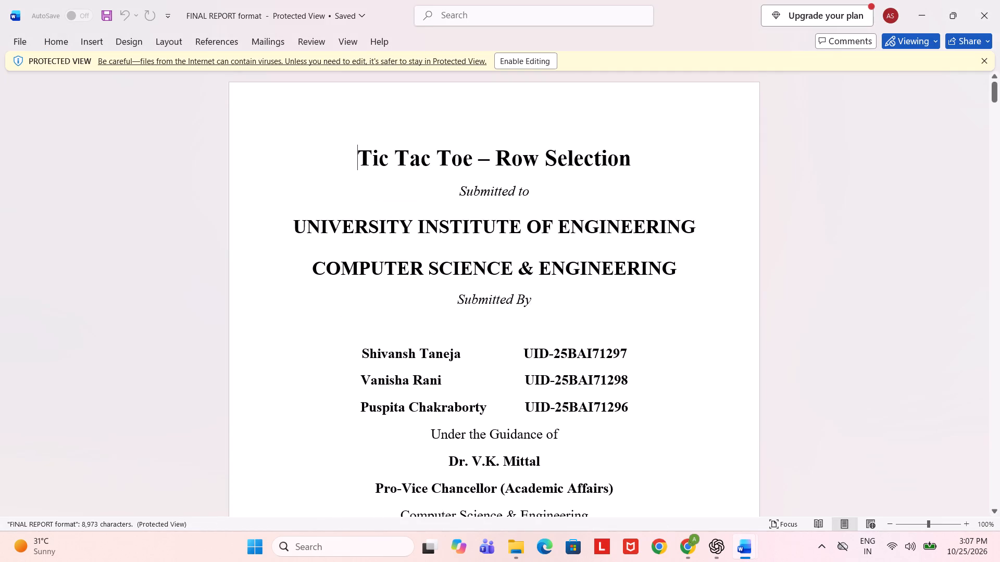
{"action": "left_click_drag", "start_coordinate": [362, 156], "coordinate": [468, 185]}
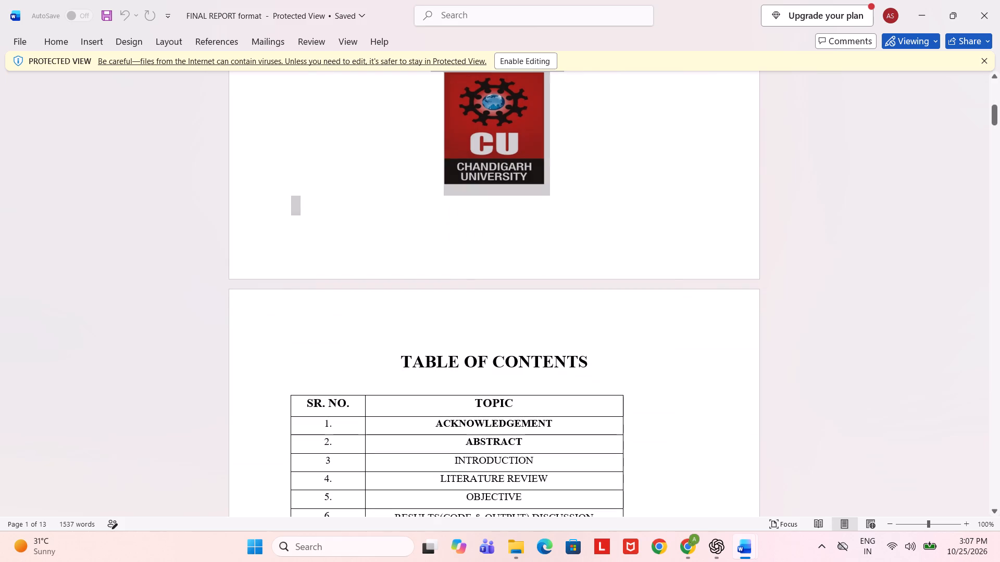
{"action": "left_click_drag", "start_coordinate": [468, 185], "coordinate": [524, 187]}
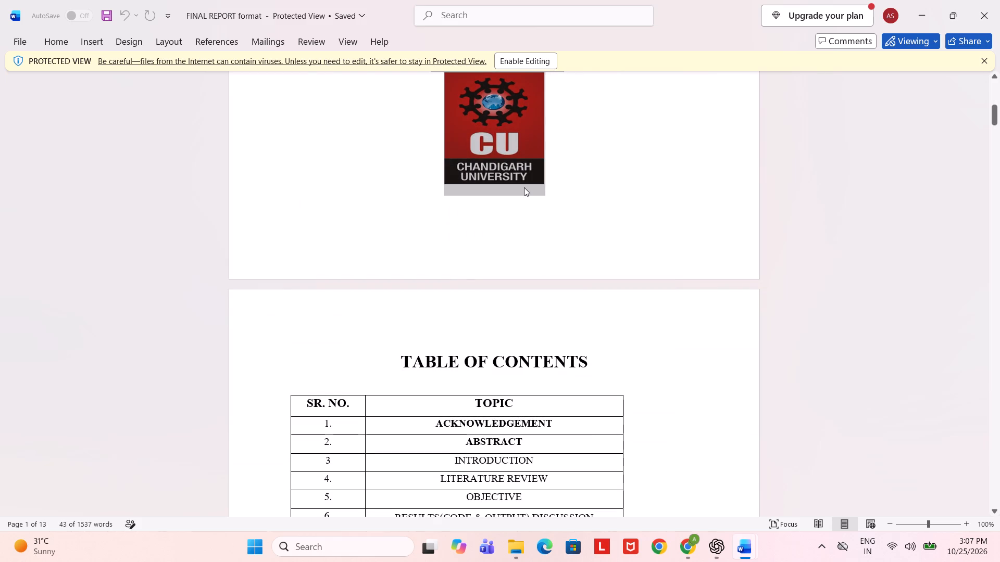
{"action": "key", "text": "ctrl+c"}
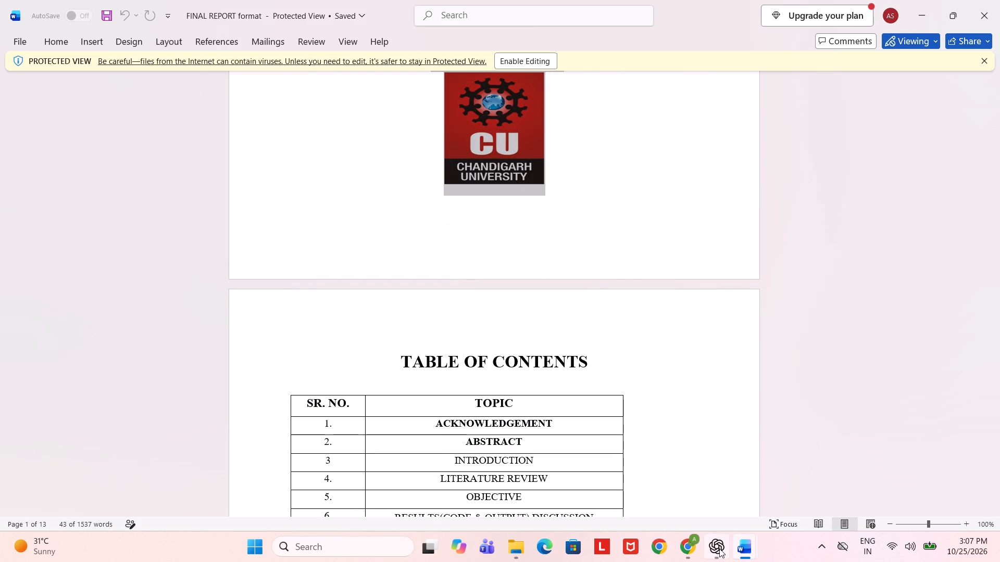
Return to Smart_Dustbin_Project_Report and paste the copied cover page content onto the blank first page.
{"action": "left_click", "coordinate": [719, 548]}
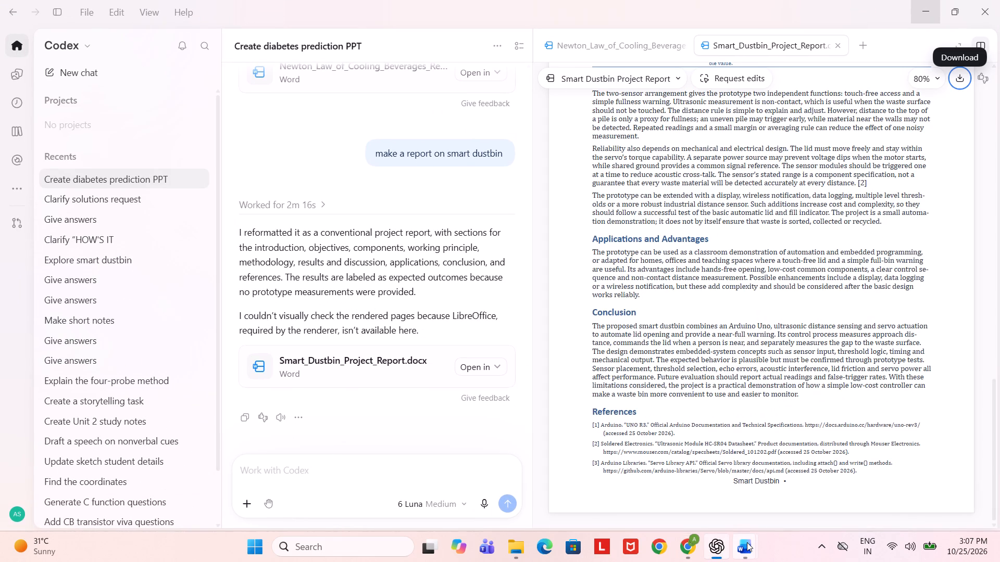
{"action": "left_click", "coordinate": [747, 542]}
{"action": "left_click", "coordinate": [686, 480]}
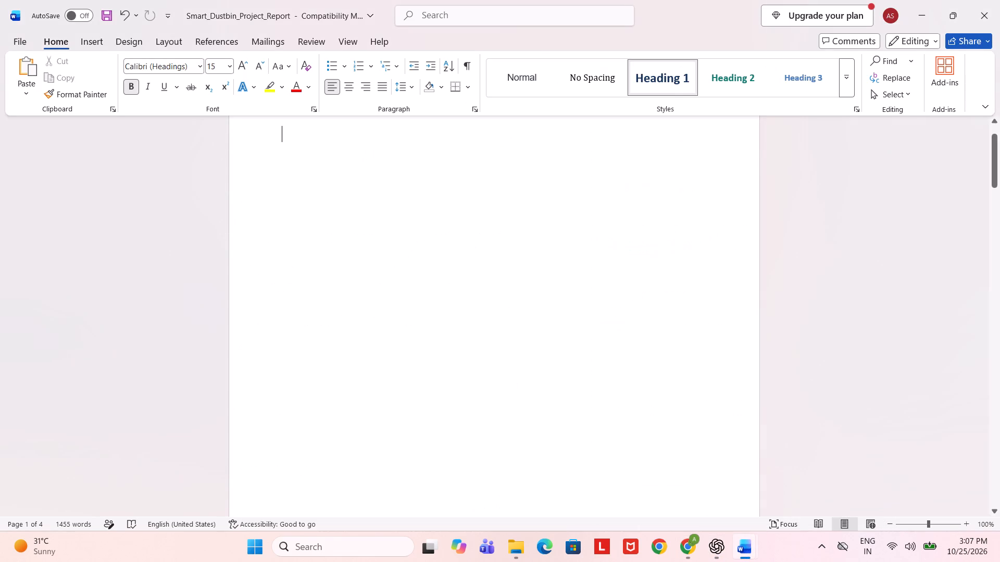
{"action": "key", "text": "ctrl+v"}
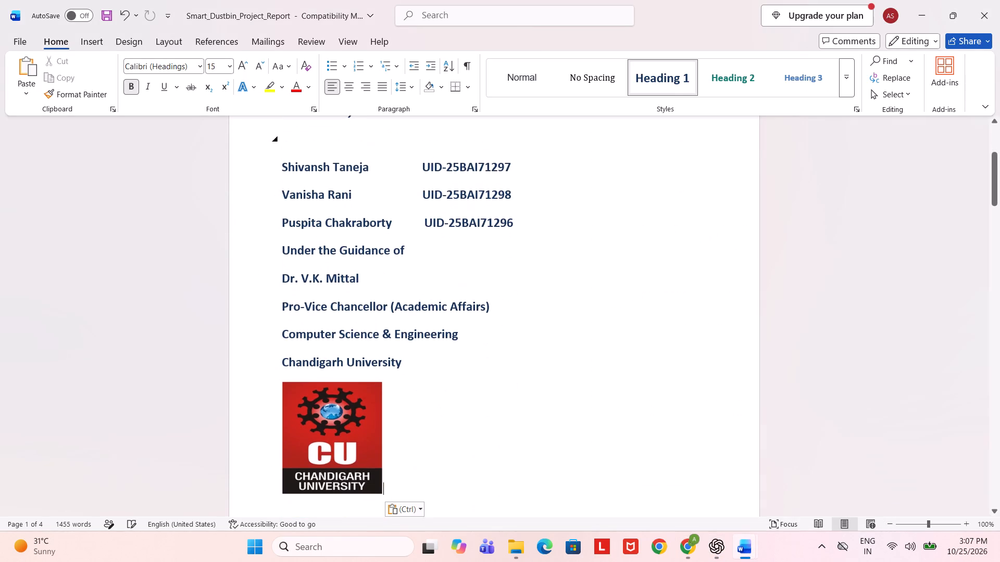
Center the pasted university logo and all cover page text from the "Tic Tac Toe – Row Selection" title to "Chandigarh University".
{"action": "left_click", "coordinate": [353, 84]}
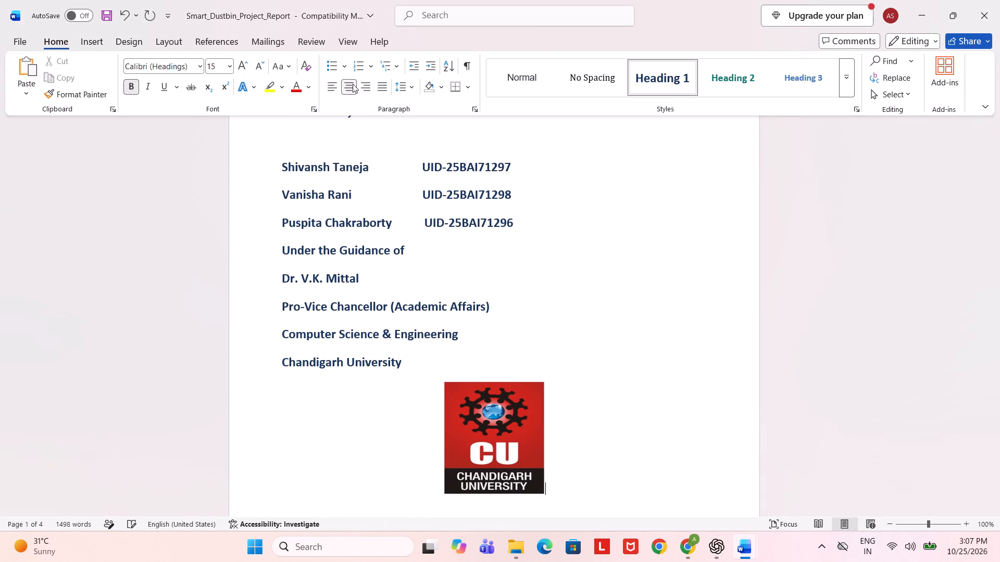
{"action": "left_click", "coordinate": [436, 362]}
{"action": "left_click_drag", "start_coordinate": [436, 362], "coordinate": [322, 153]}
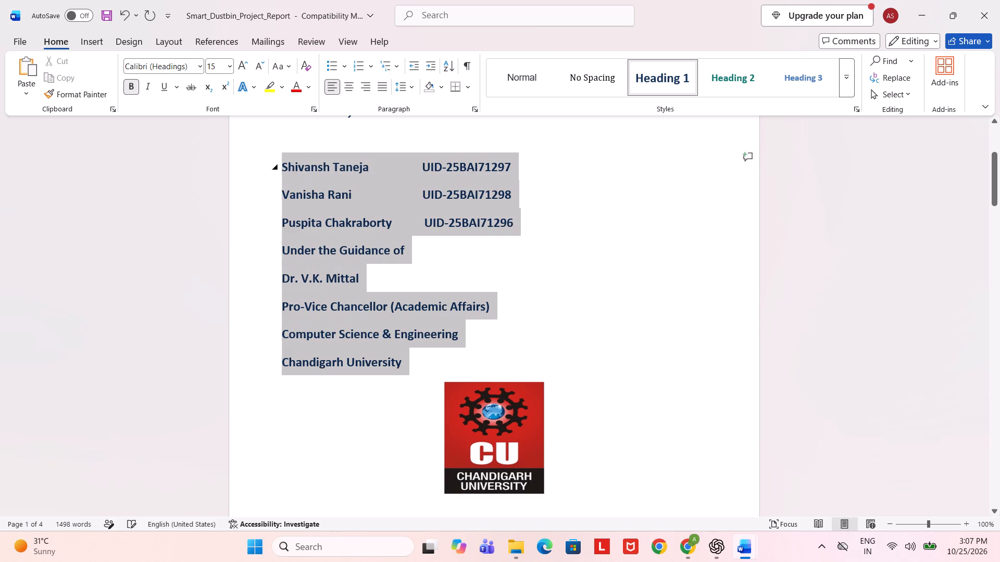
{"action": "left_click_drag", "start_coordinate": [322, 153], "coordinate": [327, 111]}
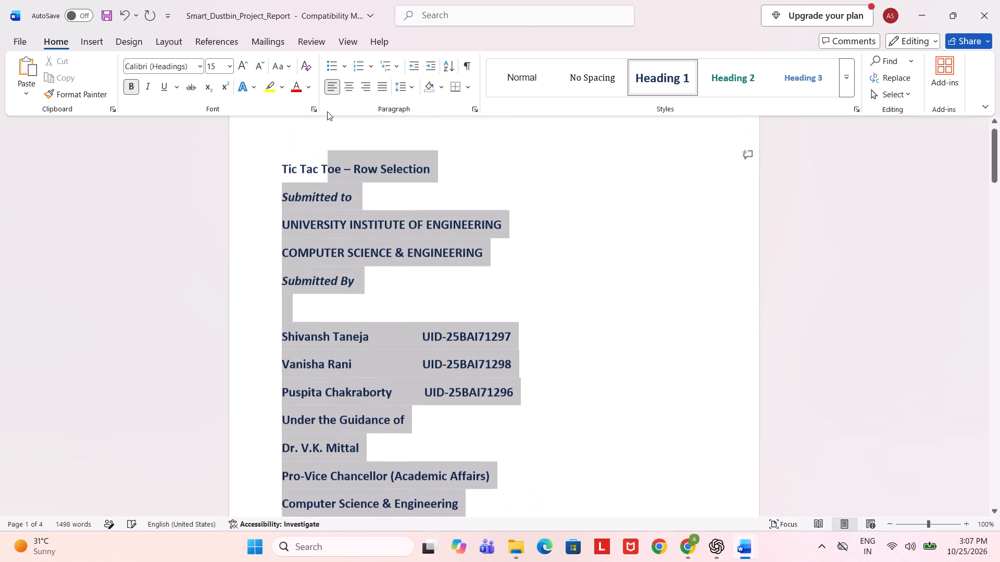
{"action": "left_click_drag", "start_coordinate": [327, 111], "coordinate": [231, 157]}
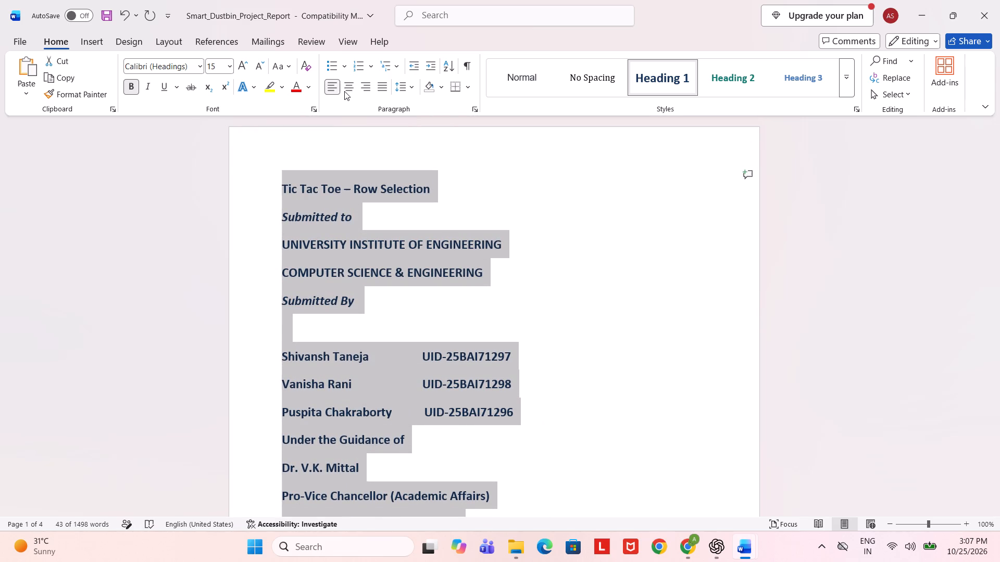
{"action": "left_click", "coordinate": [344, 91]}
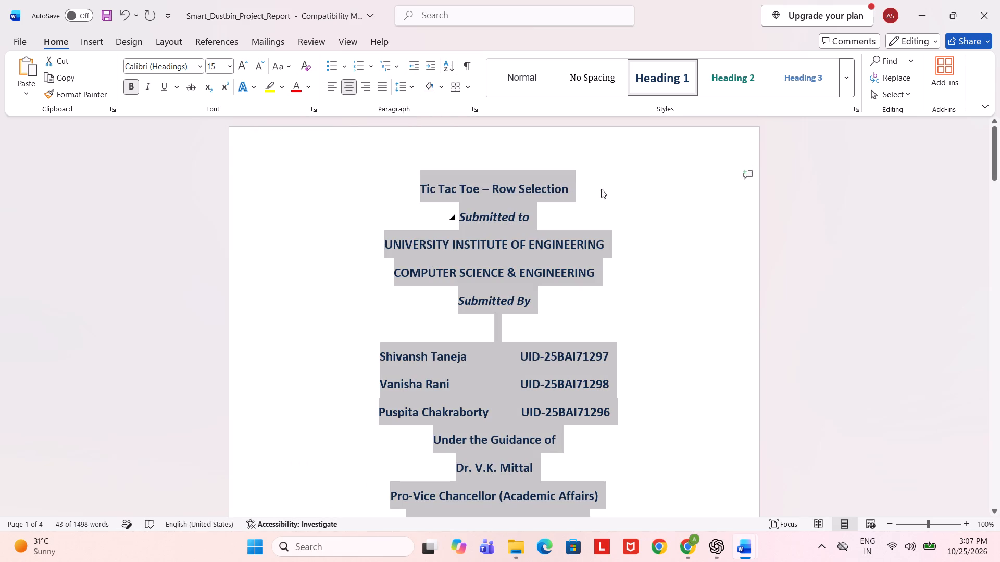
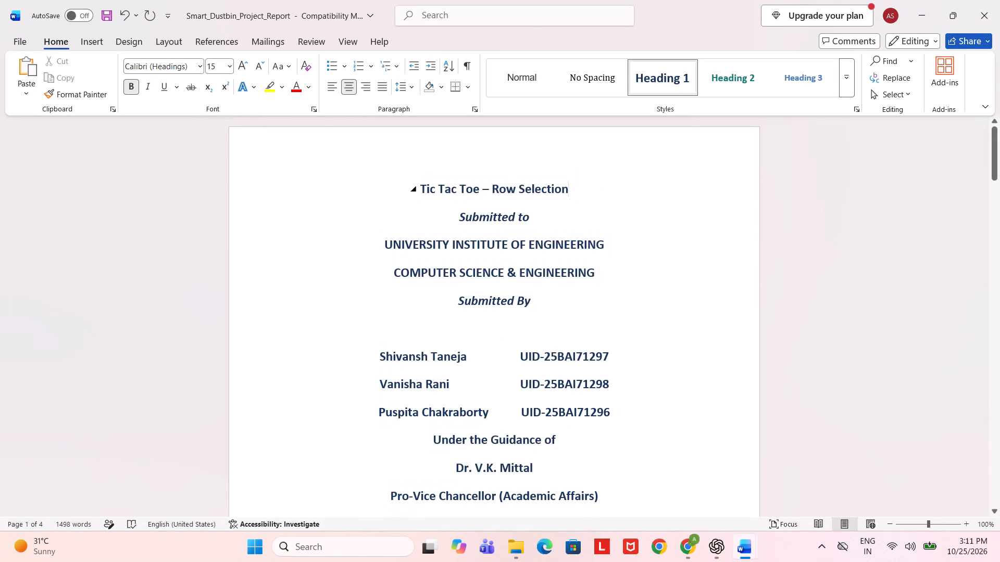
Replace the "Tic Tac Toe – Row Selection" title on the cover page with a centered "Smart Dustbin".
{"action": "key", "text": "BackSpace"}
{"action": "key", "text": "BackSpace"}
{"action": "key", "text": "BackSpace"}
{"action": "key", "text": "BackSpace"}
{"action": "key", "text": "BackSpace"}
{"action": "key", "text": "BackSpace"}
{"action": "key", "text": "BackSpace"}
{"action": "key", "text": "BackSpace"}
{"action": "key", "text": "BackSpace"}
{"action": "key", "text": "BackSpace"}
{"action": "key", "text": "BackSpace"}
{"action": "key", "text": "BackSpace"}
{"action": "key", "text": "BackSpace"}
{"action": "key", "text": "BackSpace"}
{"action": "key", "text": "BackSpace"}
{"action": "key", "text": "BackSpace"}
{"action": "key", "text": "BackSpace"}
{"action": "key", "text": "BackSpace"}
{"action": "key", "text": "BackSpace"}
{"action": "key", "text": "BackSpace"}
{"action": "key", "text": "BackSpace"}
{"action": "key", "text": "BackSpace"}
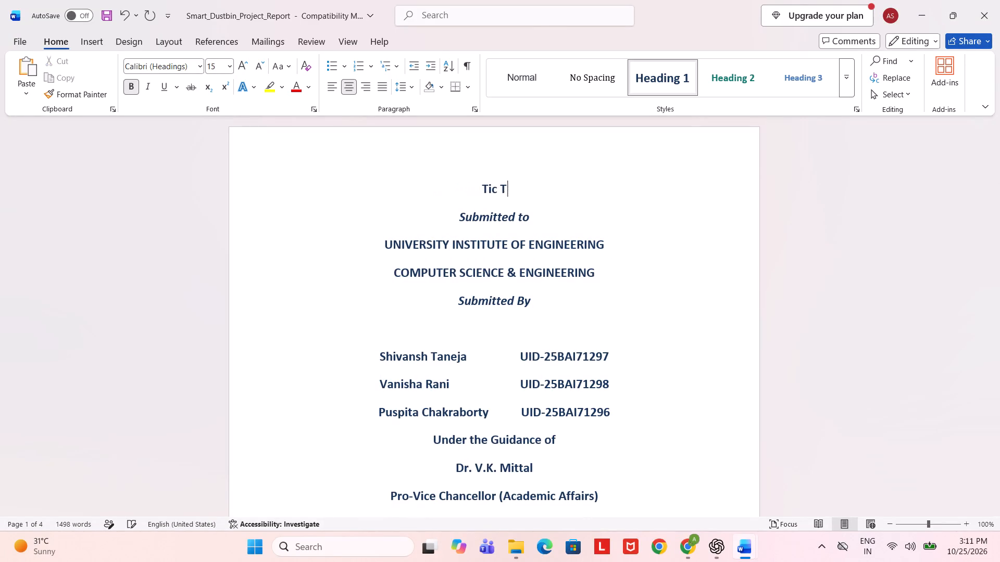
{"action": "key", "text": "BackSpace"}
{"action": "key", "text": "BackSpace"}
{"action": "key", "text": "BackSpace"}
{"action": "key", "text": "BackSpace"}
{"action": "key", "text": "BackSpace"}
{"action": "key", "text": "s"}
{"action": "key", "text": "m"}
{"action": "key", "text": "BackSpace"}
{"action": "key", "text": "BackSpace"}
{"action": "key", "text": "BackSpace"}
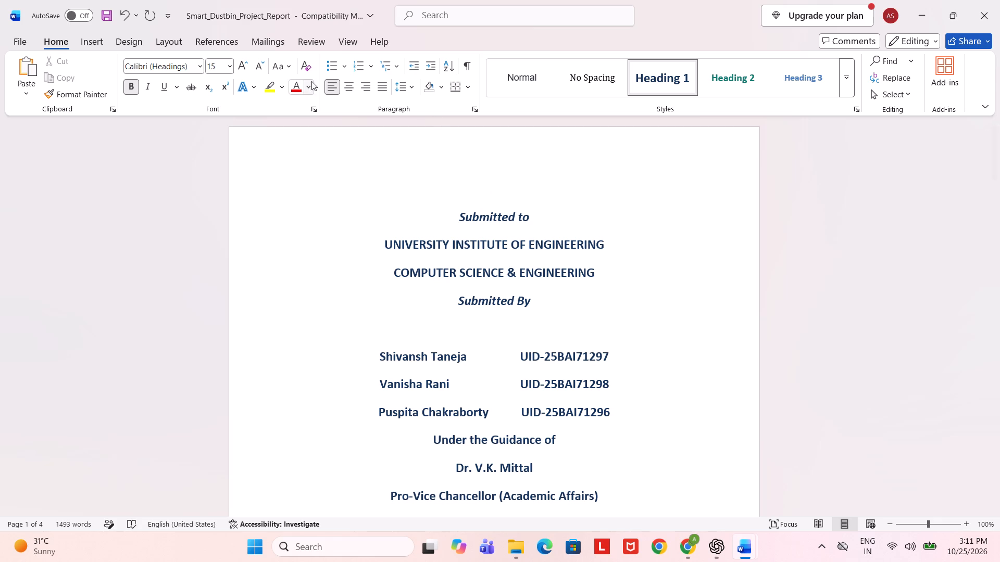
{"action": "left_click", "coordinate": [355, 86]}
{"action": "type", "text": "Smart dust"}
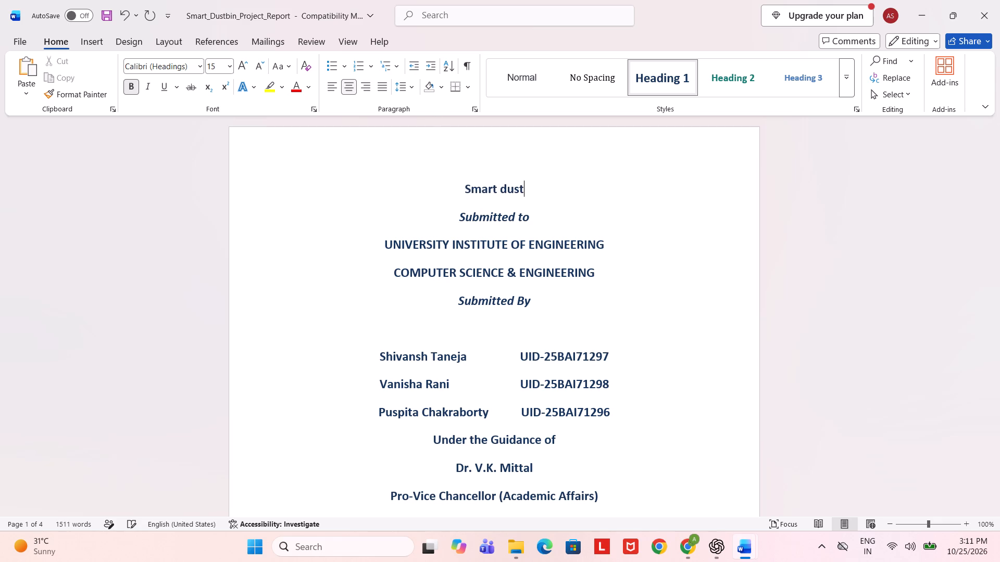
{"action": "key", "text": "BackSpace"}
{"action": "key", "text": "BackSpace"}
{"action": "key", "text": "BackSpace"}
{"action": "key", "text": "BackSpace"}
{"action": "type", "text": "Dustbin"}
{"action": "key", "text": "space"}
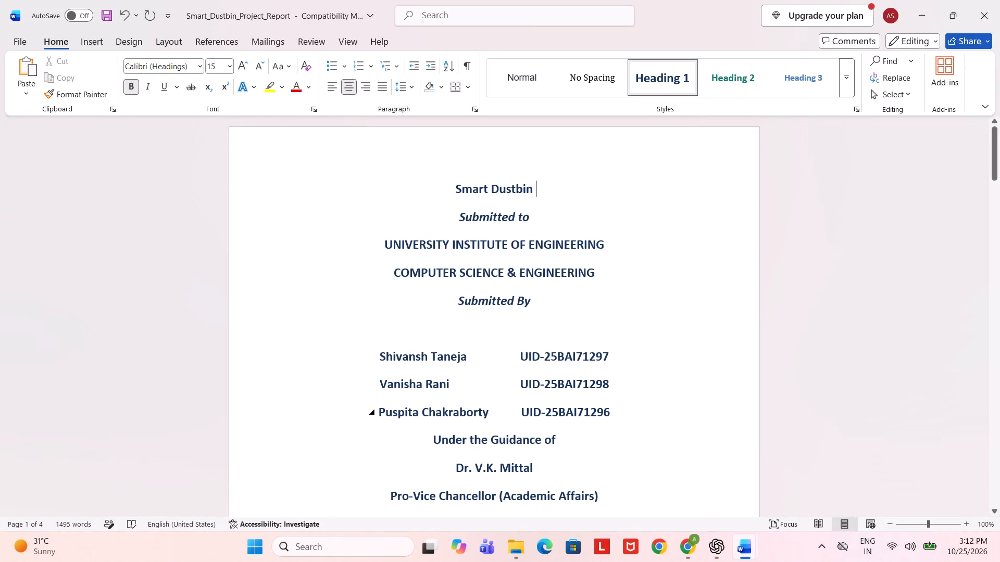
Delete the three existing student name and UID rows and the blank line beneath "Submitted By" on the cover page.
{"action": "left_click", "coordinate": [614, 412]}
{"action": "key", "text": "BackSpace"}
{"action": "key", "text": "BackSpace"}
{"action": "key", "text": "BackSpace"}
{"action": "key", "text": "BackSpace"}
{"action": "key", "text": "BackSpace"}
{"action": "key", "text": "BackSpace"}
{"action": "key", "text": "BackSpace"}
{"action": "key", "text": "BackSpace"}
{"action": "key", "text": "BackSpace"}
{"action": "key", "text": "BackSpace"}
{"action": "key", "text": "BackSpace"}
{"action": "key", "text": "BackSpace"}
{"action": "key", "text": "BackSpace"}
{"action": "key", "text": "BackSpace"}
{"action": "key", "text": "BackSpace"}
{"action": "key", "text": "BackSpace"}
{"action": "key", "text": "BackSpace"}
{"action": "key", "text": "BackSpace"}
{"action": "key", "text": "BackSpace"}
{"action": "key", "text": "BackSpace"}
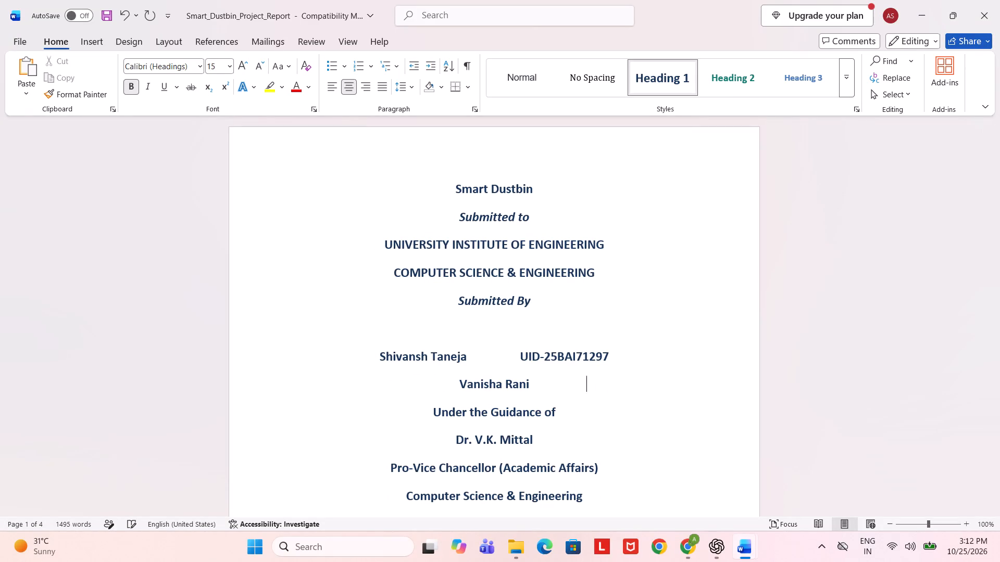
{"action": "key", "text": "BackSpace"}
{"action": "key", "text": "BackSpace"}
{"action": "key", "text": "BackSpace"}
{"action": "key", "text": "BackSpace"}
{"action": "key", "text": "BackSpace"}
{"action": "key", "text": "BackSpace"}
{"action": "key", "text": "BackSpace"}
{"action": "key", "text": "BackSpace"}
{"action": "key", "text": "BackSpace"}
{"action": "key", "text": "BackSpace"}
{"action": "key", "text": "BackSpace"}
{"action": "key", "text": "BackSpace"}
{"action": "key", "text": "BackSpace"}
{"action": "key", "text": "BackSpace"}
{"action": "key", "text": "BackSpace"}
{"action": "key", "text": "BackSpace"}
{"action": "key", "text": "BackSpace"}
{"action": "key", "text": "BackSpace"}
{"action": "key", "text": "BackSpace"}
{"action": "key", "text": "BackSpace"}
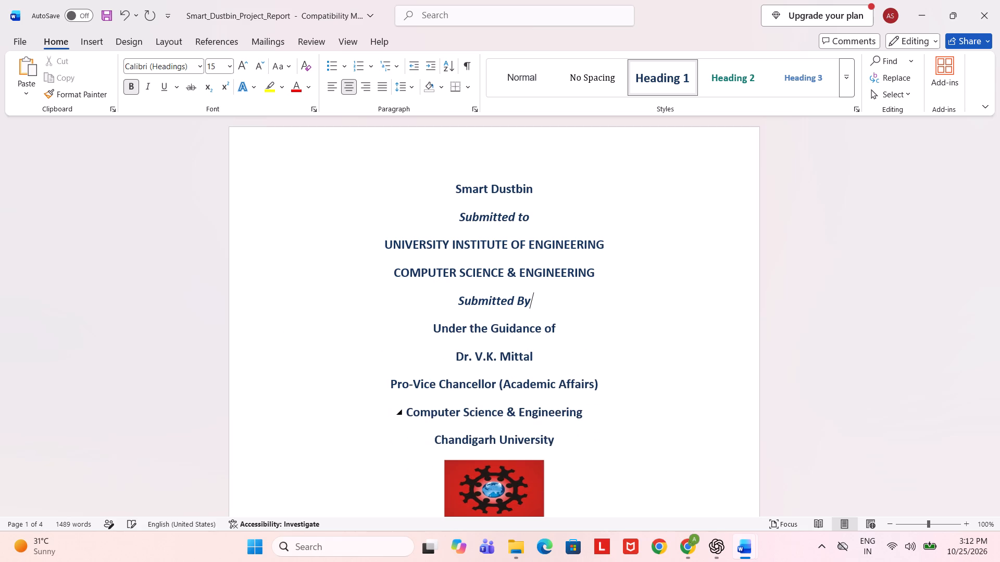
Add a line below "Submitted By" and format it as Heading 1 with centered alignment.
{"action": "key", "text": "Return"}
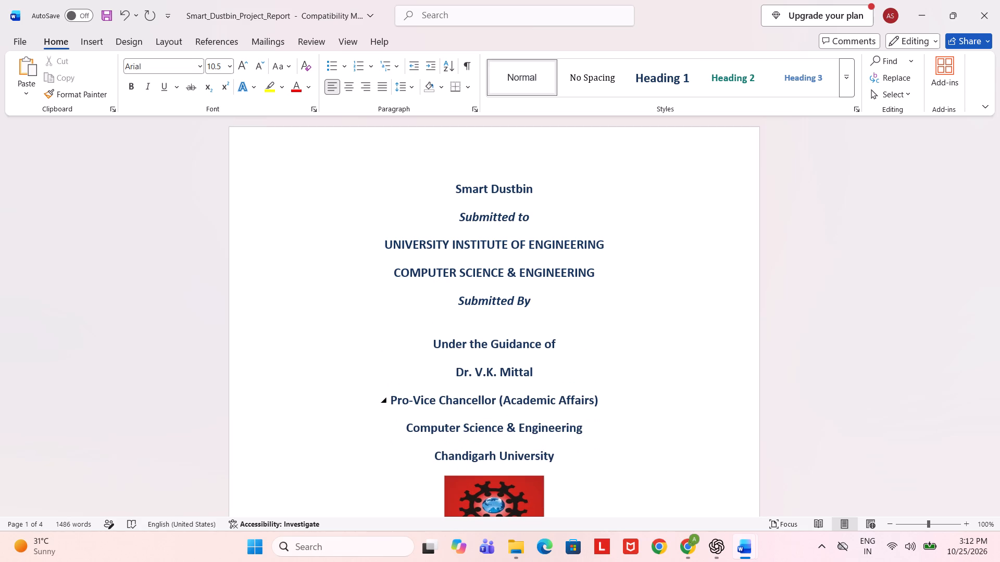
{"action": "left_click", "coordinate": [352, 88]}
{"action": "left_click", "coordinate": [670, 72]}
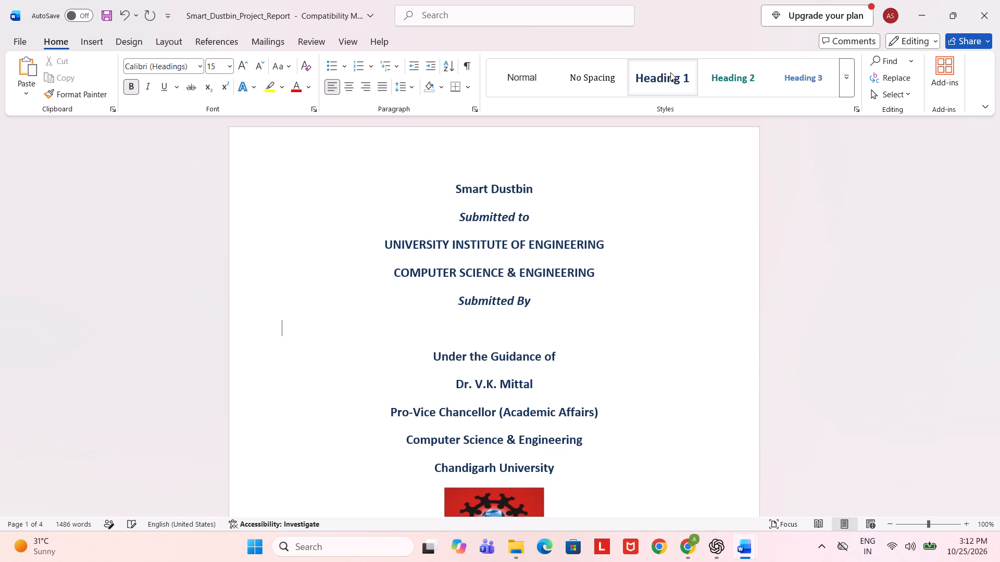
{"action": "left_click_drag", "start_coordinate": [356, 95], "coordinate": [334, 84]}
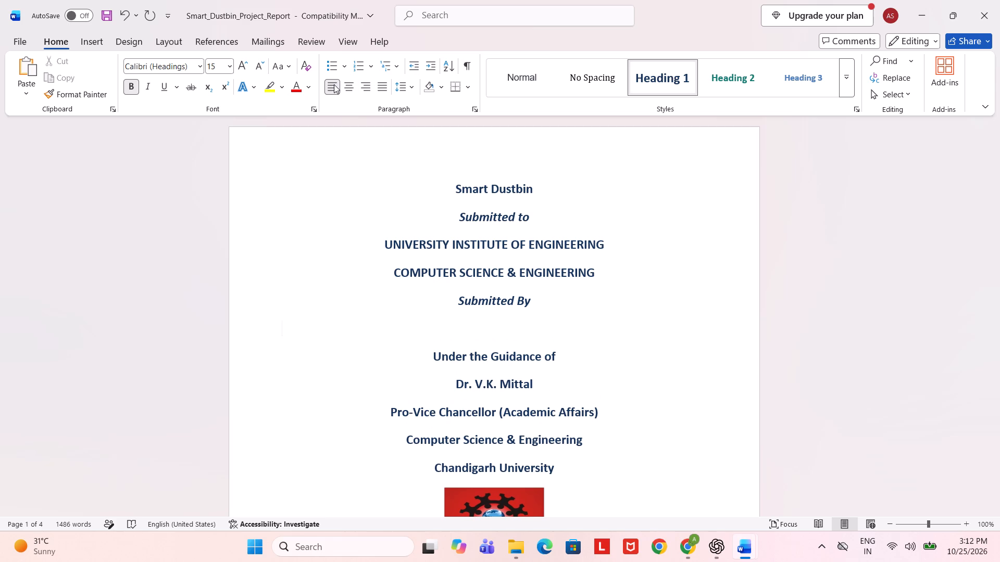
{"action": "left_click", "coordinate": [342, 90]}
Enter the student's name and, after a wide gap, the student's UID on the line below "Submitted By", ending with a new line.
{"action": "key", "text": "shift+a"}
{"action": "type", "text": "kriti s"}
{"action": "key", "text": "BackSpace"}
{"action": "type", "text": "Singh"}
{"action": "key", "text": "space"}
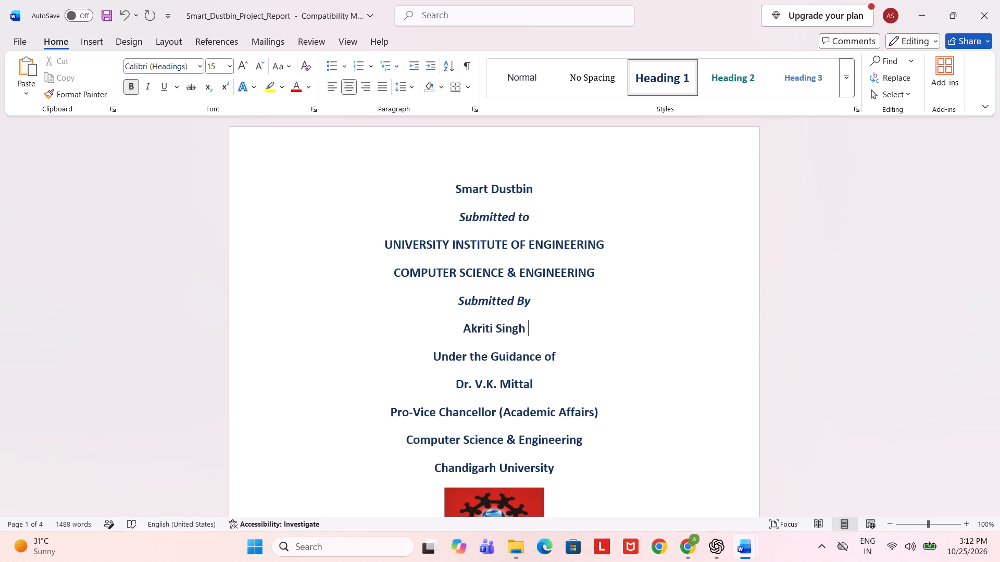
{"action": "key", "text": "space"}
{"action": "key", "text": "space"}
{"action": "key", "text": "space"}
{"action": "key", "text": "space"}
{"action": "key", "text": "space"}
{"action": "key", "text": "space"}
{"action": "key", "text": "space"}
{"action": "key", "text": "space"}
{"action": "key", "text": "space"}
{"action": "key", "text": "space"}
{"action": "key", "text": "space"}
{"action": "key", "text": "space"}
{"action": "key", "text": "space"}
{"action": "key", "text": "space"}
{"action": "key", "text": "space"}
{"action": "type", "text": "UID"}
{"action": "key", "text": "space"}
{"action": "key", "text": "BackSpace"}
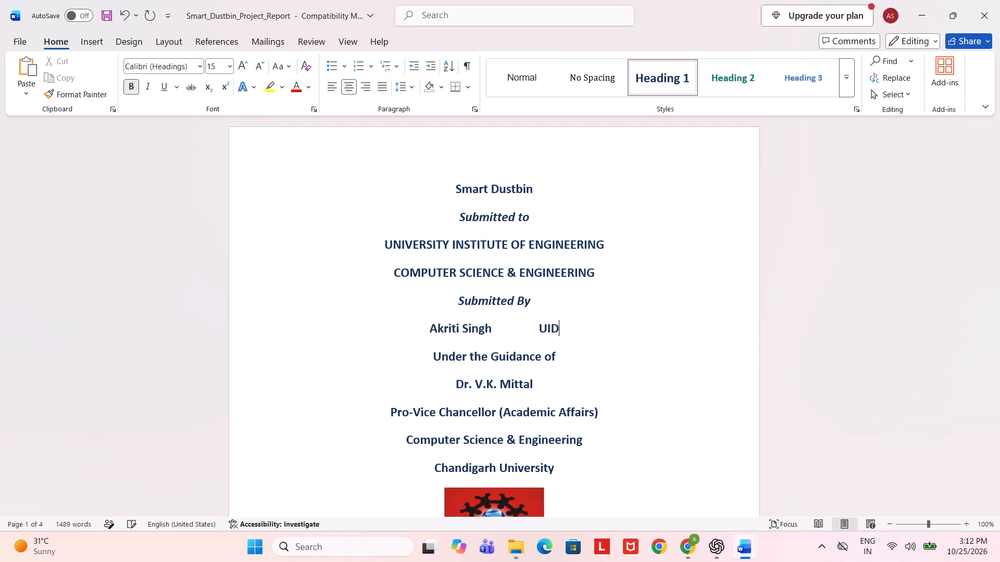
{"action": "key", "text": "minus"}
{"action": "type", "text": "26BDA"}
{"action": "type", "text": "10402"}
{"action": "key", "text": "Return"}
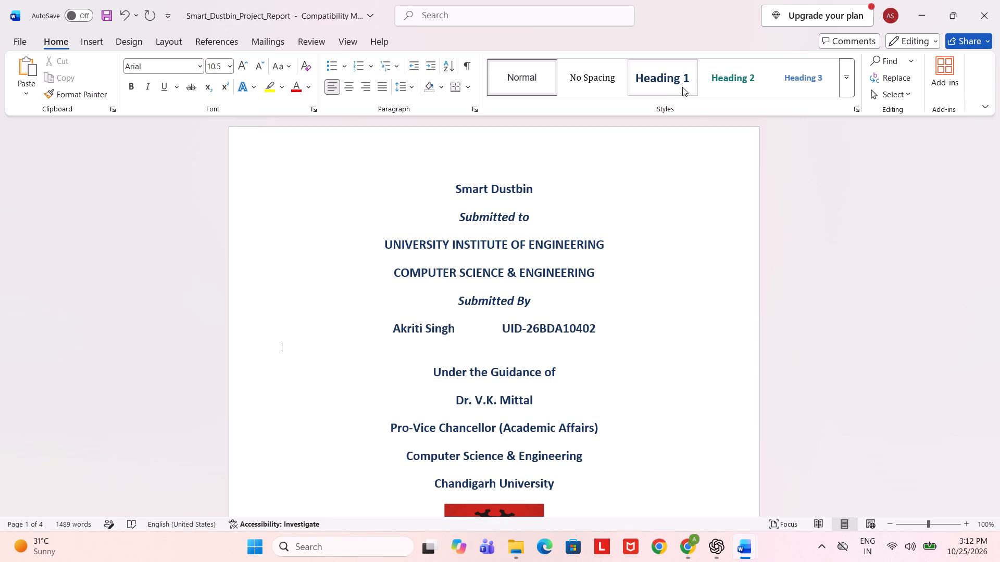
Add the second student's name and UID as a centered Heading 1 line above "Under the Guidance of".
{"action": "left_click", "coordinate": [682, 87]}
{"action": "left_click", "coordinate": [345, 86]}
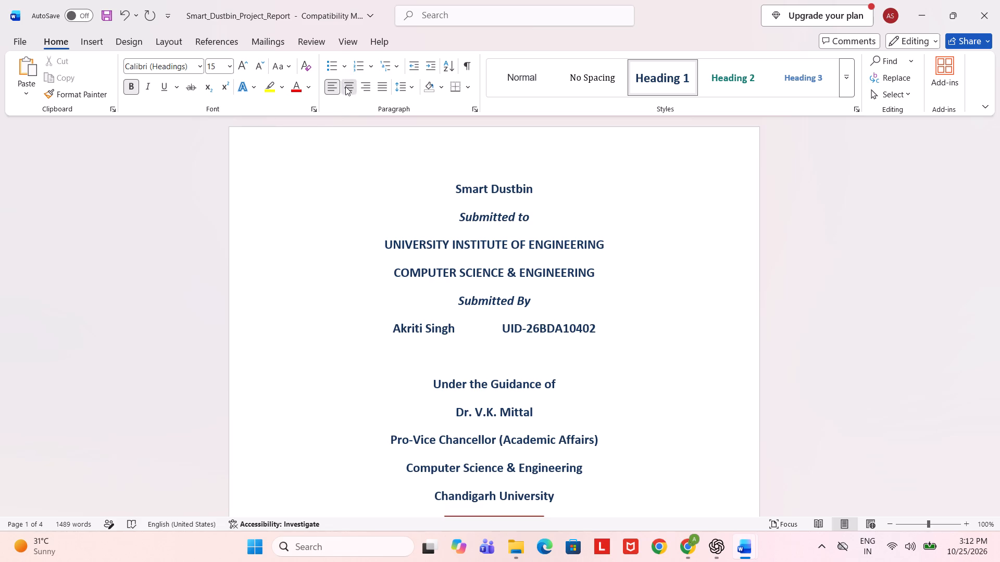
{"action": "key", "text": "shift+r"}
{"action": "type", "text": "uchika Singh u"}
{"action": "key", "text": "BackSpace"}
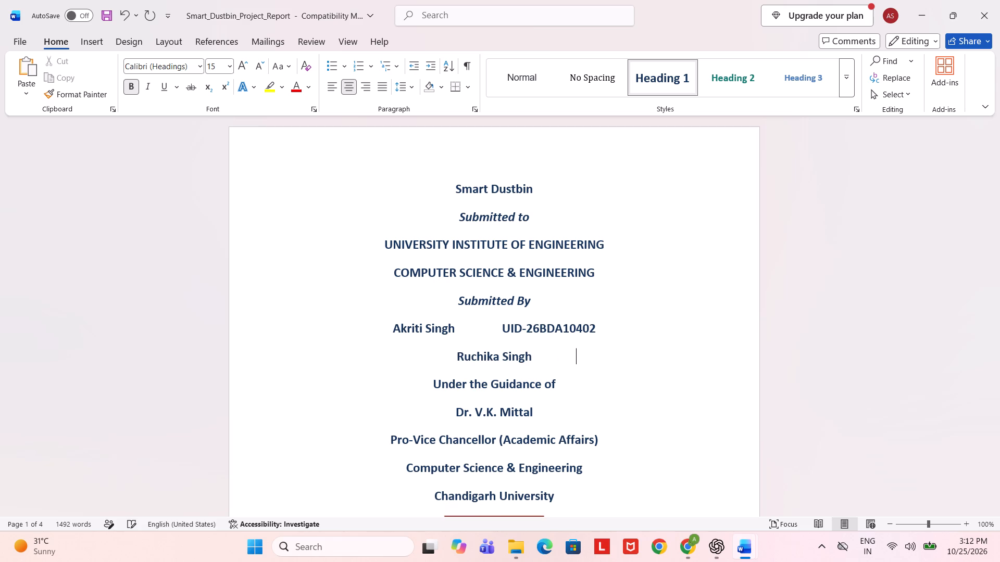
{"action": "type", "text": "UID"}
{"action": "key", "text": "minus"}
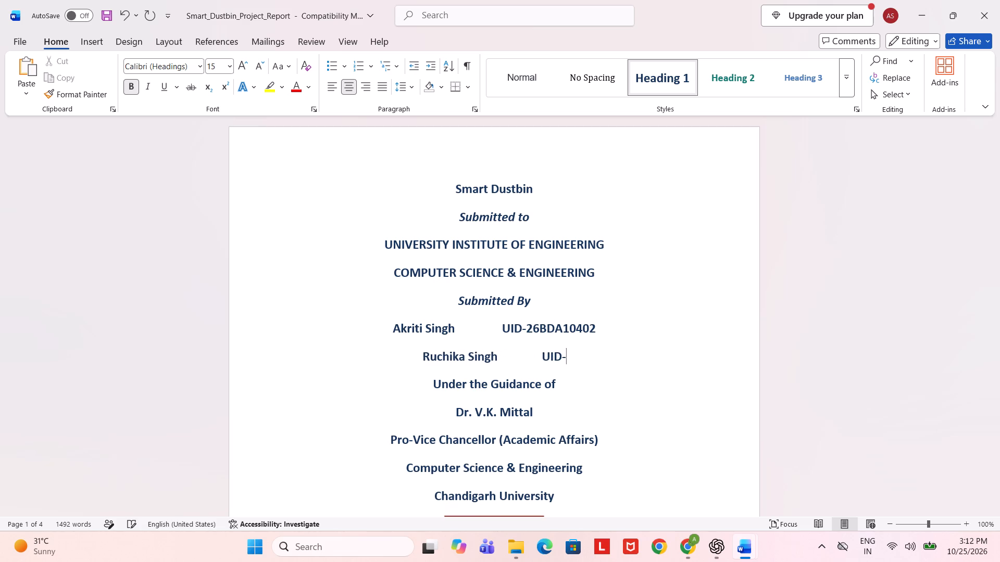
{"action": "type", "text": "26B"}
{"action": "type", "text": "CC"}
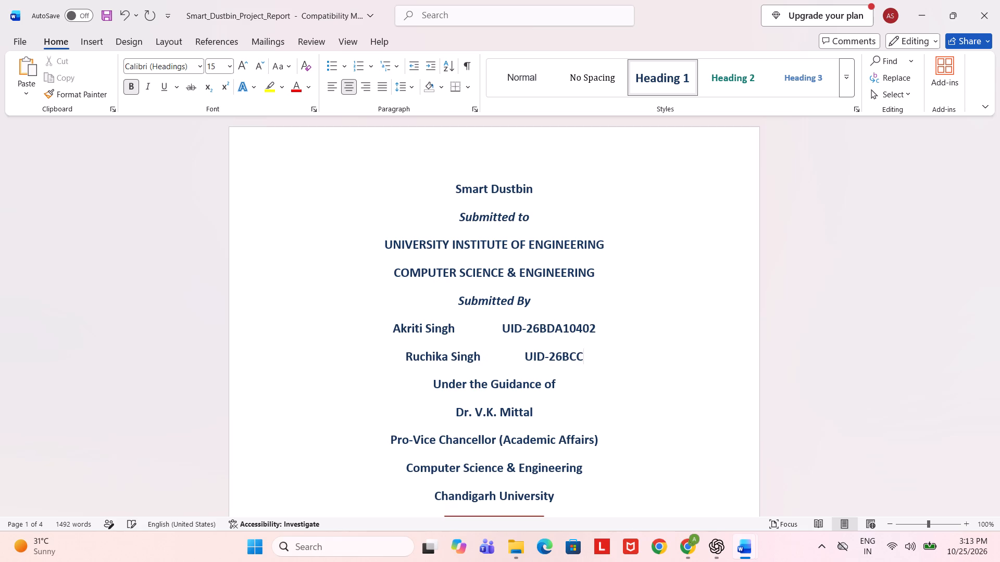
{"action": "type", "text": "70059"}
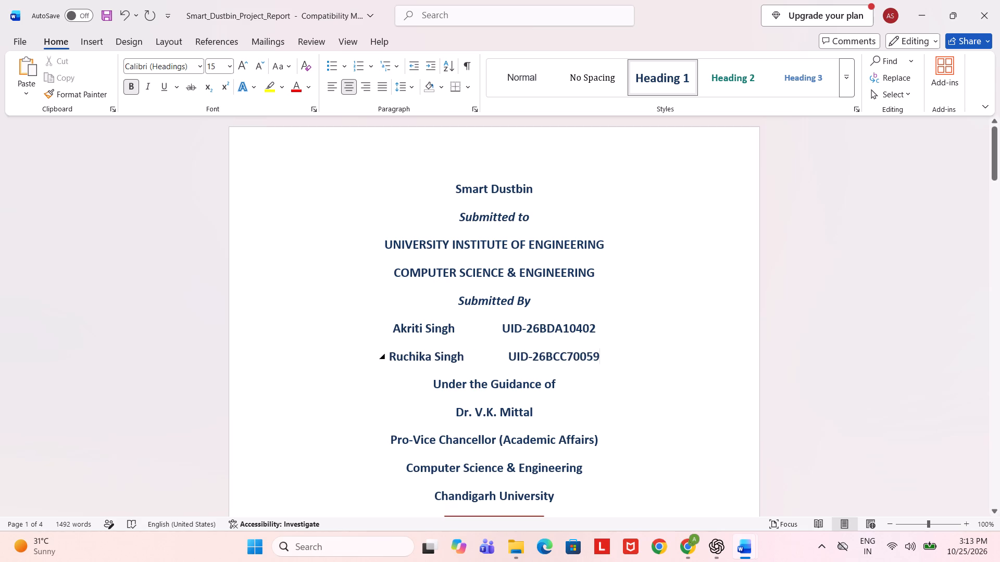
Remove three spaces before the second student's UID to line it up with the UID above.
{"action": "left_click", "coordinate": [505, 358]}
{"action": "key", "text": "Right"}
{"action": "key", "text": "BackSpace"}
{"action": "key", "text": "BackSpace"}
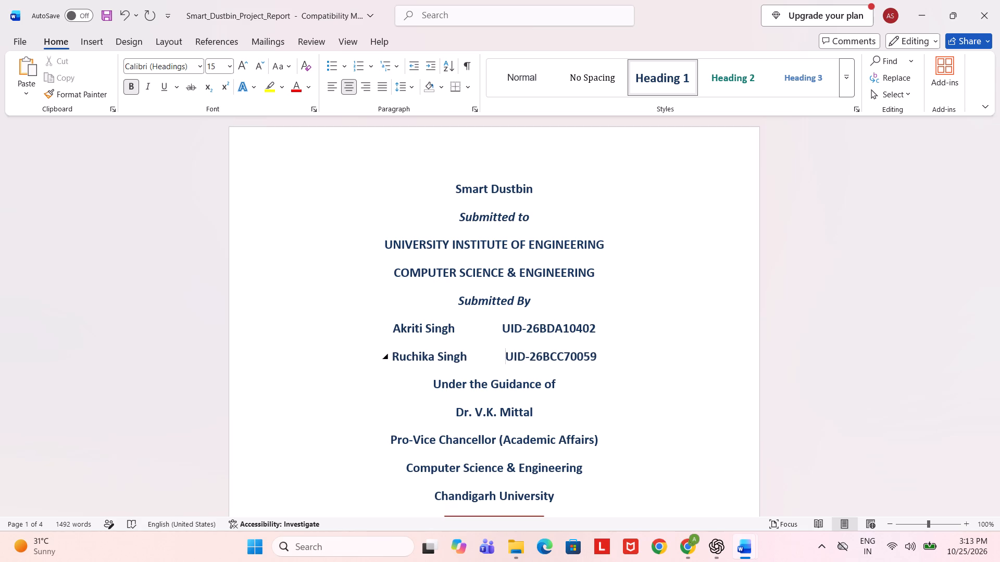
{"action": "key", "text": "BackSpace"}
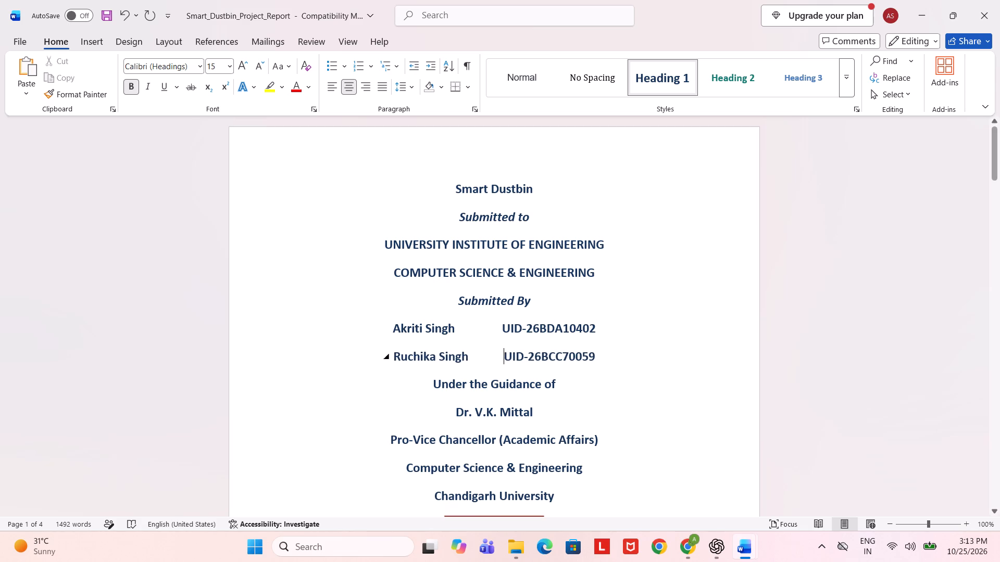
{"action": "left_click", "coordinate": [599, 354]}
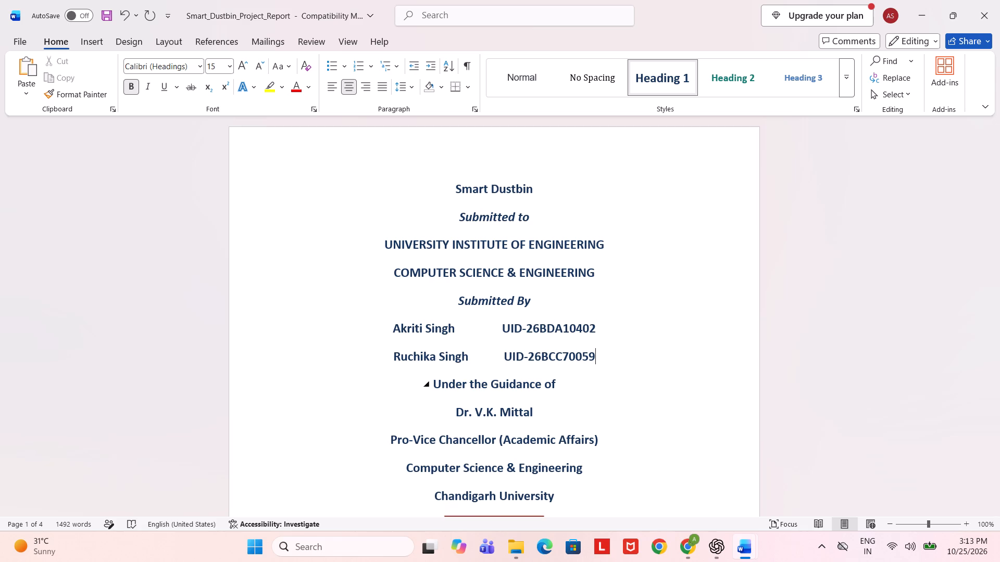
Delete the guide's name after "Dr." on the line below "Under the Guidance of".
{"action": "left_click", "coordinate": [540, 414]}
{"action": "key", "text": "BackSpace"}
{"action": "key", "text": "BackSpace"}
{"action": "key", "text": "BackSpace"}
{"action": "key", "text": "BackSpace"}
{"action": "key", "text": "BackSpace"}
{"action": "key", "text": "BackSpace"}
{"action": "key", "text": "BackSpace"}
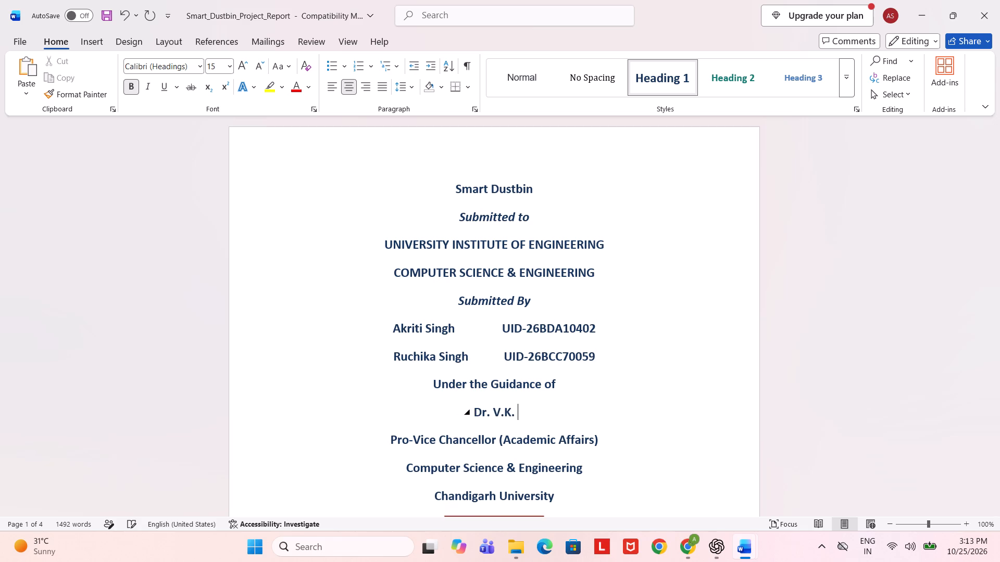
{"action": "key", "text": "BackSpace"}
{"action": "key", "text": "BackSpace"}
{"action": "key", "text": "BackSpace"}
{"action": "key", "text": "BackSpace"}
{"action": "key", "text": "BackSpace"}
Enter the new guide's first name after "Dr." on the line below "Under the Guidance of".
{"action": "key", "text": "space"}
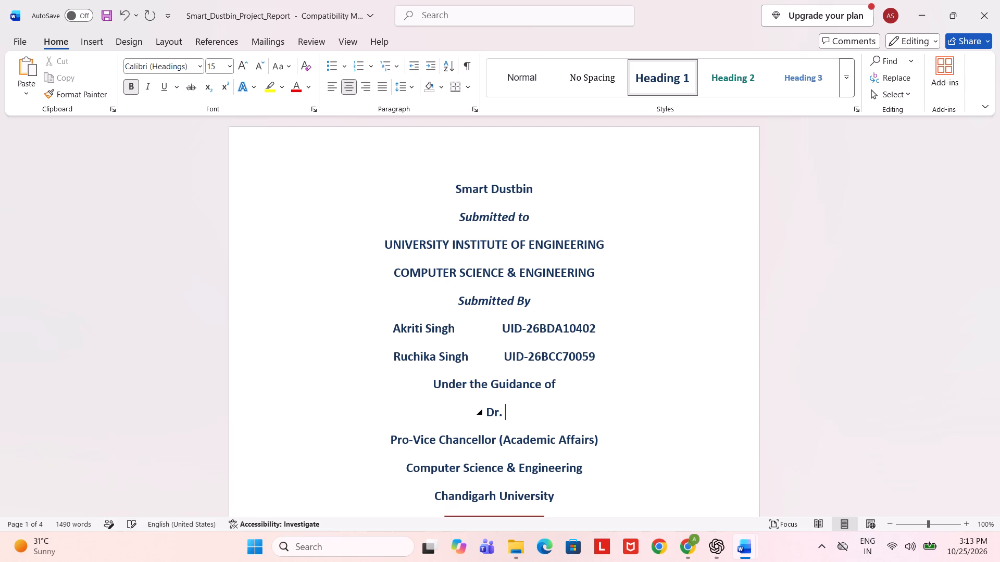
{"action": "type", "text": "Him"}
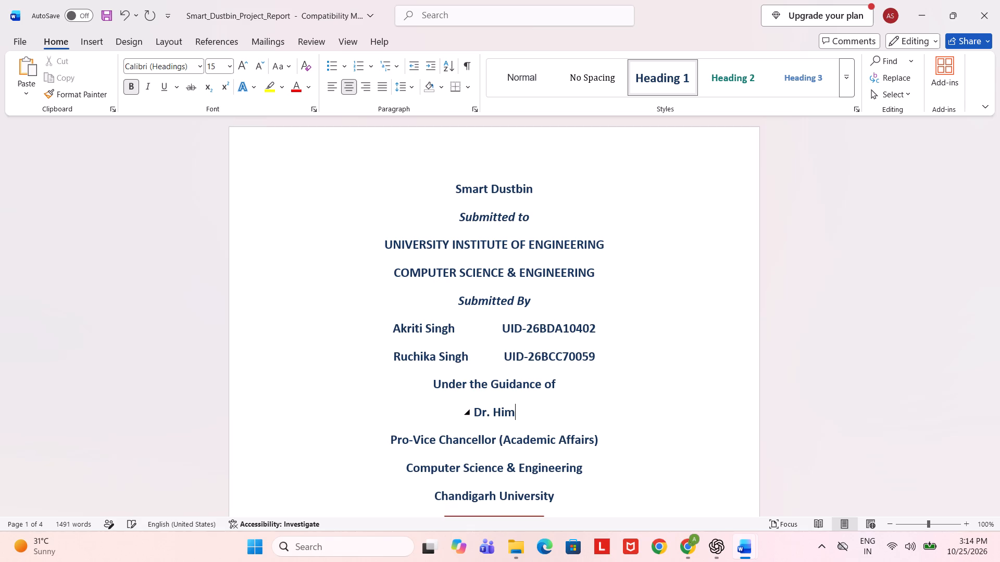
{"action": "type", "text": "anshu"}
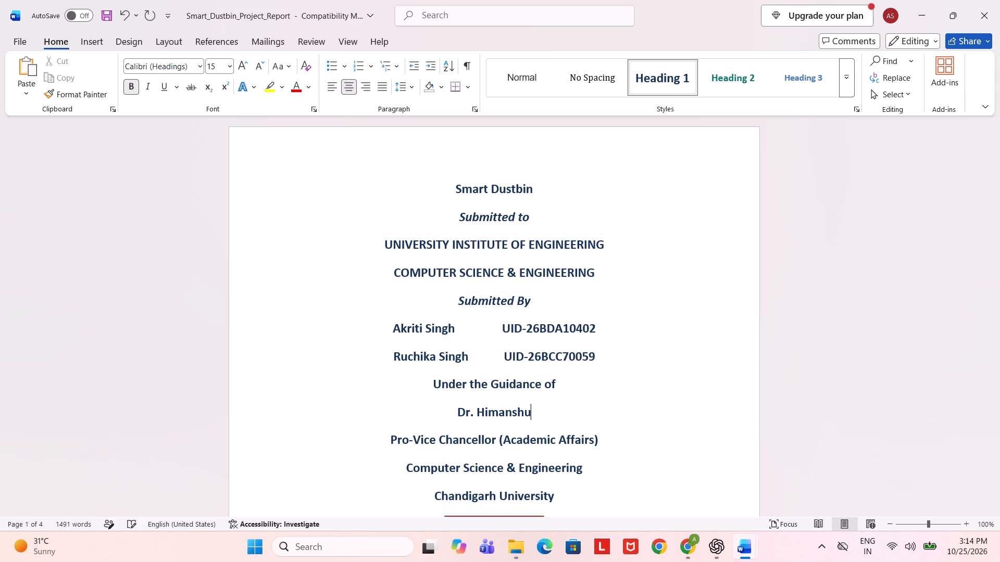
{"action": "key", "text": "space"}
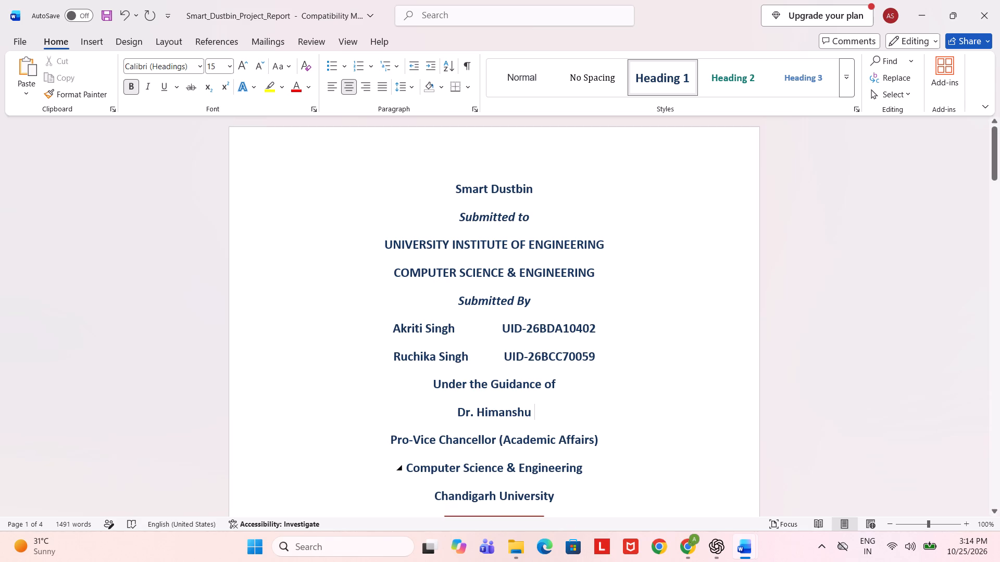
Delete the text "Pro-Vice Chancellor (Academic Affairs)" from the line below the guide's name.
{"action": "left_click", "coordinate": [596, 438]}
{"action": "key", "text": "BackSpace"}
{"action": "key", "text": "BackSpace"}
{"action": "key", "text": "BackSpace"}
{"action": "key", "text": "BackSpace"}
{"action": "key", "text": "BackSpace"}
{"action": "key", "text": "BackSpace"}
{"action": "key", "text": "BackSpace"}
{"action": "key", "text": "BackSpace"}
{"action": "key", "text": "BackSpace"}
{"action": "key", "text": "BackSpace"}
{"action": "key", "text": "BackSpace"}
{"action": "key", "text": "BackSpace"}
{"action": "key", "text": "BackSpace"}
{"action": "key", "text": "BackSpace"}
{"action": "key", "text": "BackSpace"}
{"action": "key", "text": "BackSpace"}
{"action": "key", "text": "BackSpace"}
{"action": "key", "text": "BackSpace"}
{"action": "key", "text": "BackSpace"}
{"action": "key", "text": "BackSpace"}
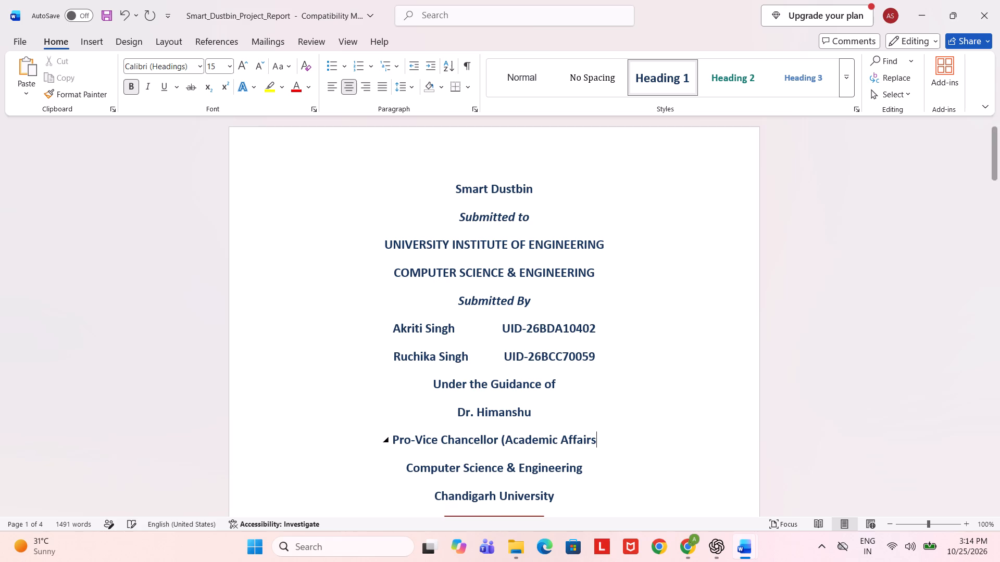
{"action": "key", "text": "BackSpace"}
{"action": "key", "text": "BackSpace"}
{"action": "key", "text": "BackSpace"}
{"action": "key", "text": "BackSpace"}
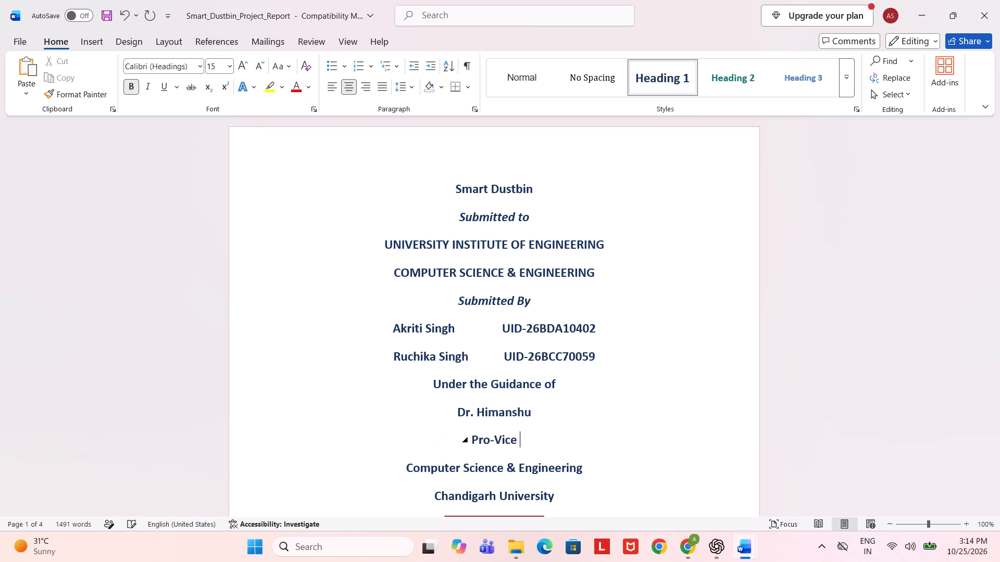
{"action": "key", "text": "BackSpace"}
{"action": "key", "text": "BackSpace"}
{"action": "key", "text": "BackSpace"}
{"action": "key", "text": "BackSpace"}
{"action": "key", "text": "BackSpace"}
{"action": "key", "text": "BackSpace"}
{"action": "key", "text": "BackSpace"}
{"action": "key", "text": "BackSpace"}
{"action": "key", "text": "BackSpace"}
Delete the "Computer Science & Engineering" line above "Chandigarh University" together with the blank line below the guide's name.
{"action": "key", "text": "Down"}
{"action": "key", "text": "Right"}
{"action": "key", "text": "Right"}
{"action": "key", "text": "Right"}
{"action": "key", "text": "Right"}
{"action": "key", "text": "Right"}
{"action": "key", "text": "Right"}
{"action": "key", "text": "Right"}
{"action": "key", "text": "Right"}
{"action": "key", "text": "Right"}
{"action": "key", "text": "Right"}
{"action": "key", "text": "Right"}
{"action": "key", "text": "Right"}
{"action": "key", "text": "Right"}
{"action": "key", "text": "Right"}
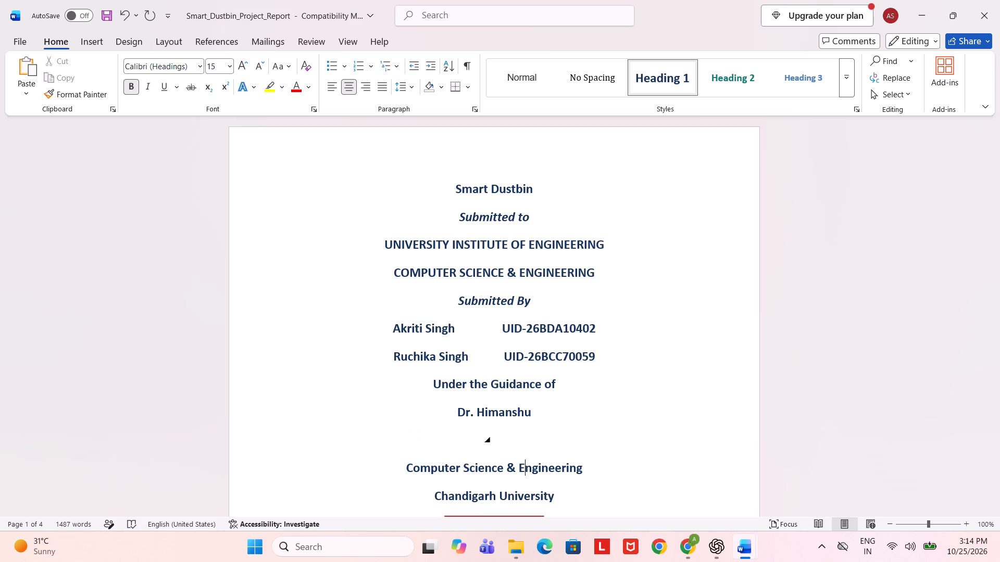
{"action": "key", "text": "Right"}
{"action": "key", "text": "BackSpace"}
{"action": "key", "text": "BackSpace"}
{"action": "key", "text": "BackSpace"}
{"action": "key", "text": "BackSpace"}
{"action": "key", "text": "BackSpace"}
{"action": "key", "text": "BackSpace"}
{"action": "key", "text": "BackSpace"}
{"action": "key", "text": "BackSpace"}
{"action": "key", "text": "BackSpace"}
{"action": "key", "text": "BackSpace"}
{"action": "key", "text": "BackSpace"}
{"action": "key", "text": "BackSpace"}
{"action": "key", "text": "BackSpace"}
{"action": "key", "text": "BackSpace"}
{"action": "key", "text": "BackSpace"}
{"action": "key", "text": "BackSpace"}
{"action": "key", "text": "BackSpace"}
{"action": "key", "text": "BackSpace"}
{"action": "key", "text": "BackSpace"}
{"action": "key", "text": "BackSpace"}
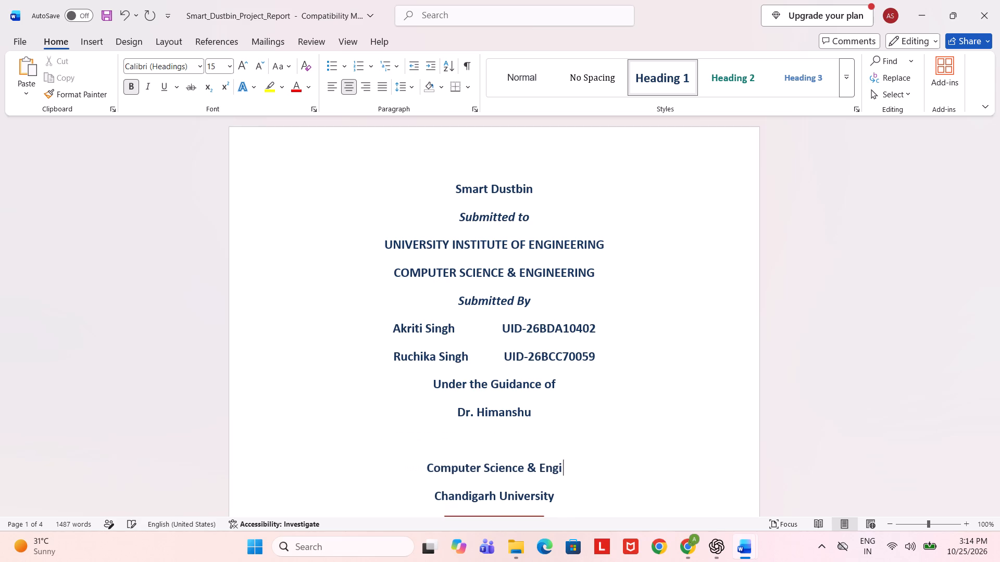
{"action": "key", "text": "BackSpace"}
{"action": "key", "text": "BackSpace"}
{"action": "key", "text": "BackSpace"}
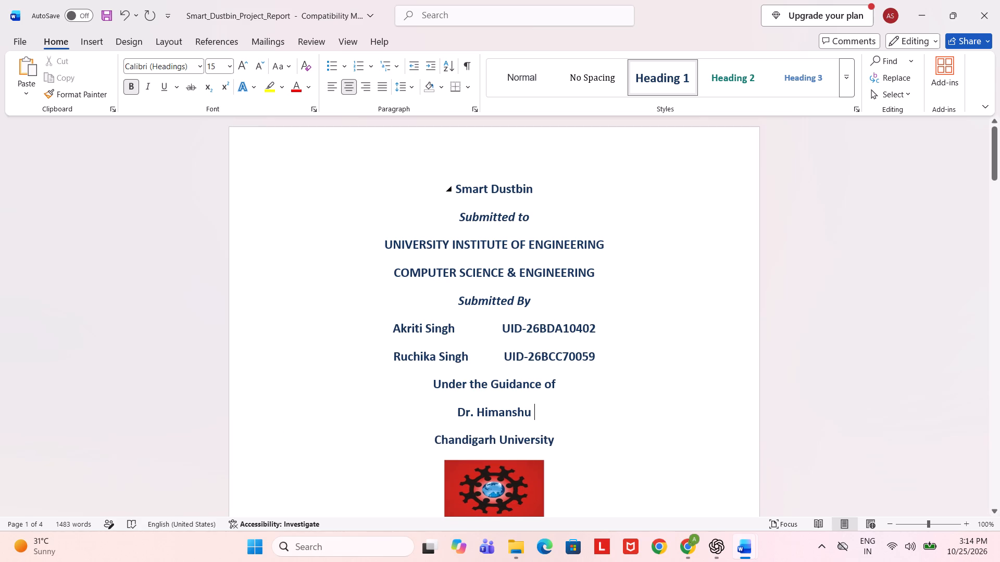
Open the font size choices for the "Smart Dustbin" title on the cover page.
{"action": "left_click", "coordinate": [542, 193]}
{"action": "left_click_drag", "start_coordinate": [542, 193], "coordinate": [446, 198]}
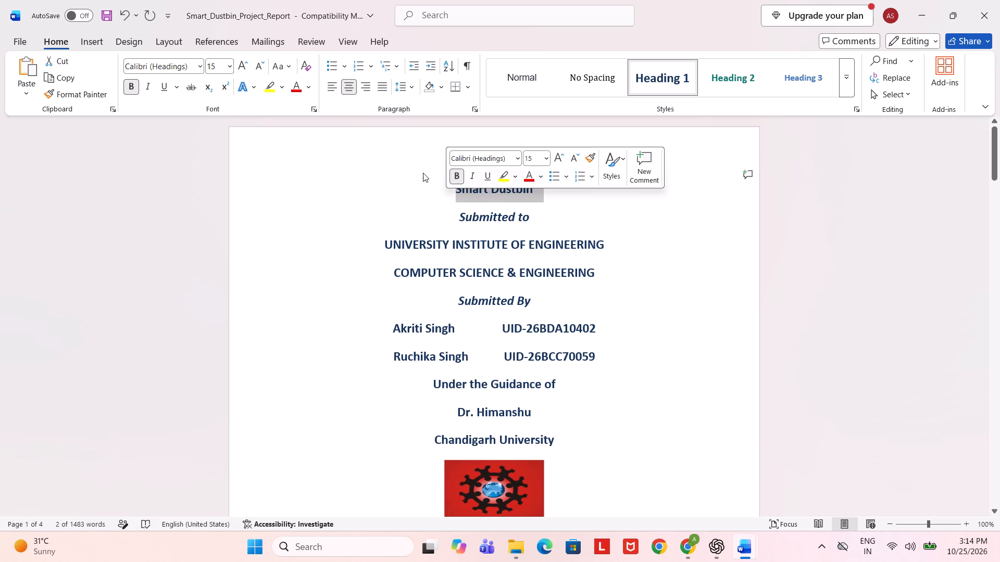
{"action": "left_click", "coordinate": [544, 157]}
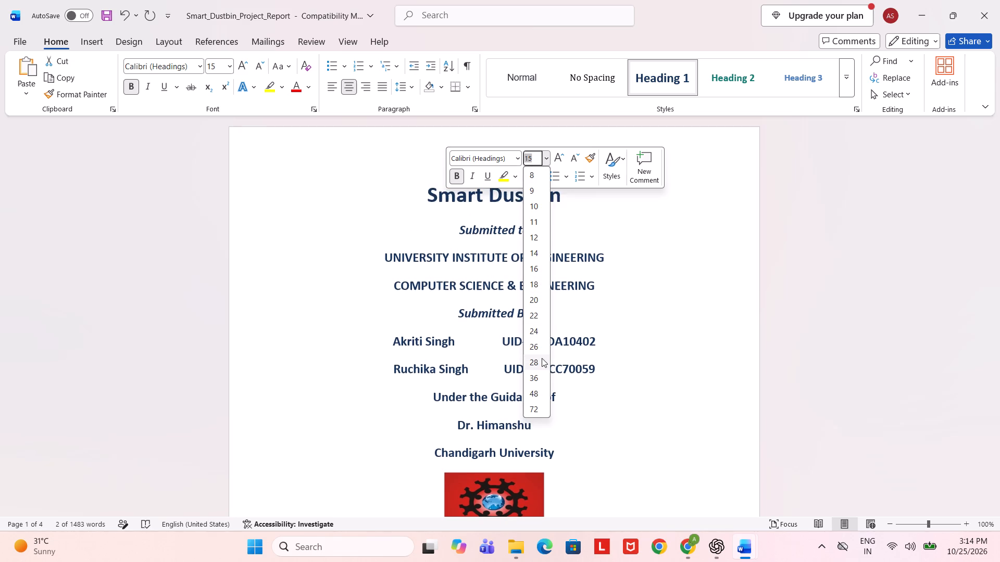
Set the "Smart Dustbin" title to font size 36.
{"action": "left_click", "coordinate": [536, 377]}
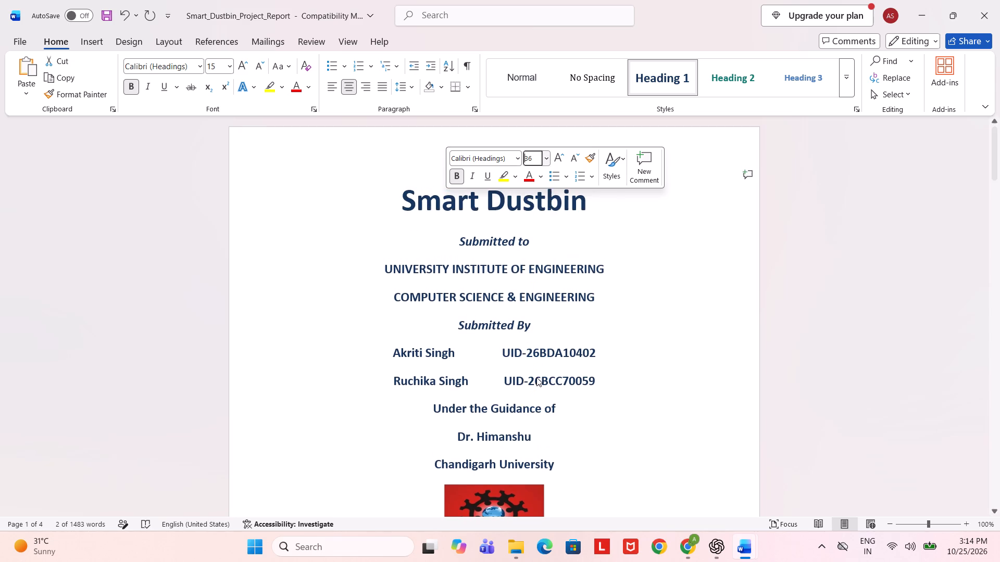
{"action": "left_click", "coordinate": [571, 255]}
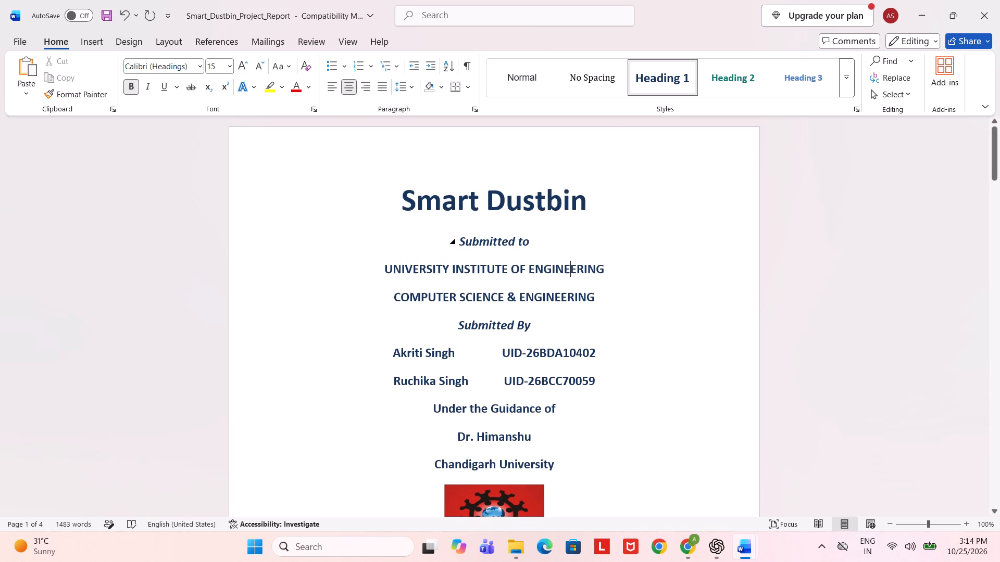
Set the "UNIVERSITY INSTITUTE OF ENGINEERING" and "COMPUTER SCIENCE & ENGINEERING" lines to font size 18.
{"action": "left_click_drag", "start_coordinate": [616, 270], "coordinate": [380, 294]}
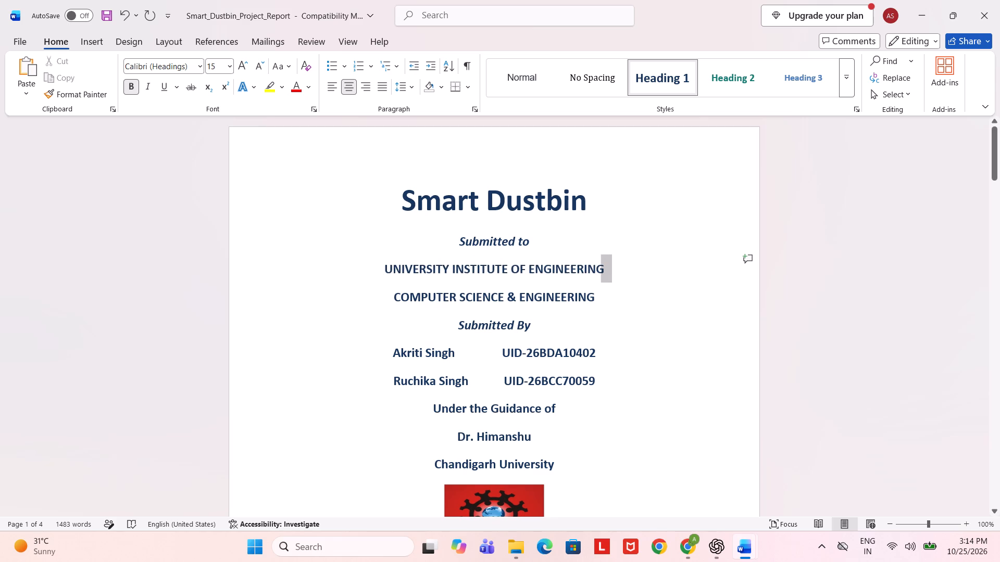
{"action": "left_click_drag", "start_coordinate": [380, 294], "coordinate": [424, 260]}
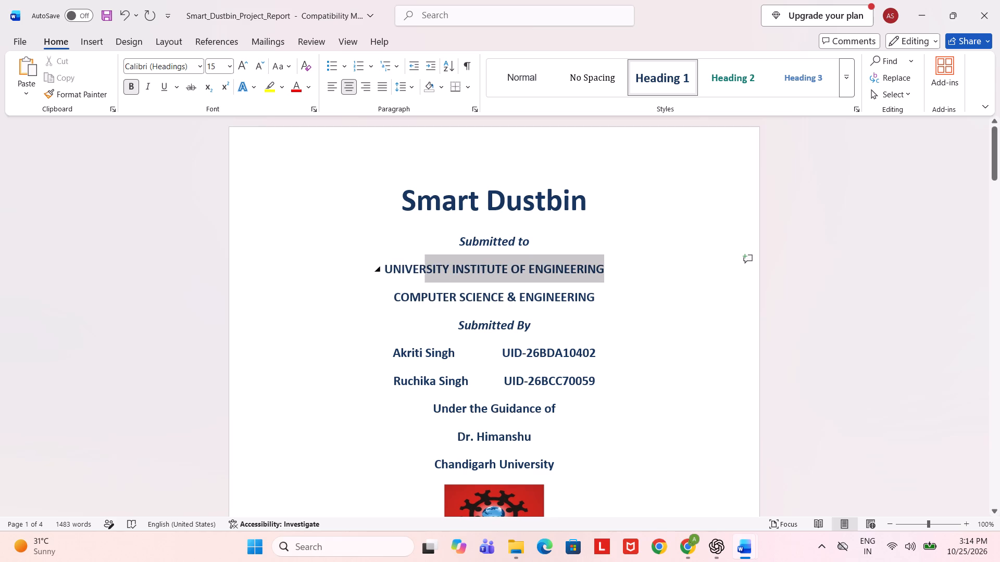
{"action": "left_click_drag", "start_coordinate": [424, 260], "coordinate": [616, 286]}
{"action": "left_click", "coordinate": [616, 286]}
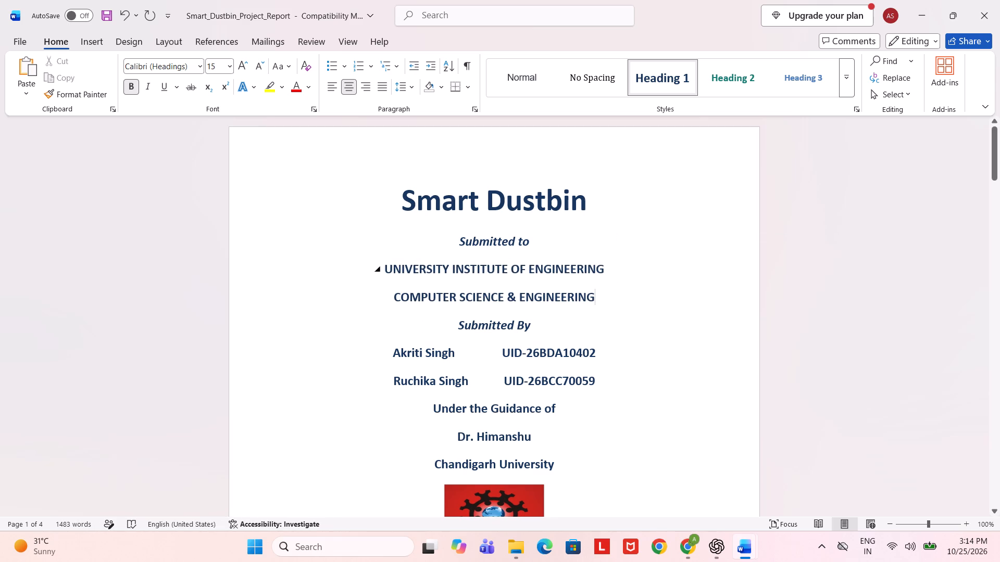
{"action": "left_click_drag", "start_coordinate": [387, 263], "coordinate": [531, 276]}
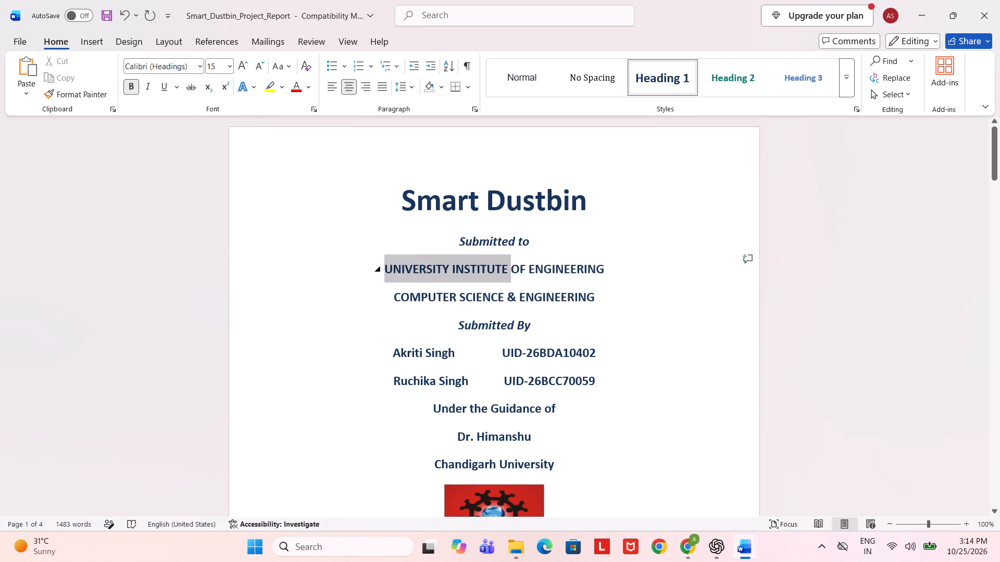
{"action": "left_click_drag", "start_coordinate": [531, 276], "coordinate": [589, 315]}
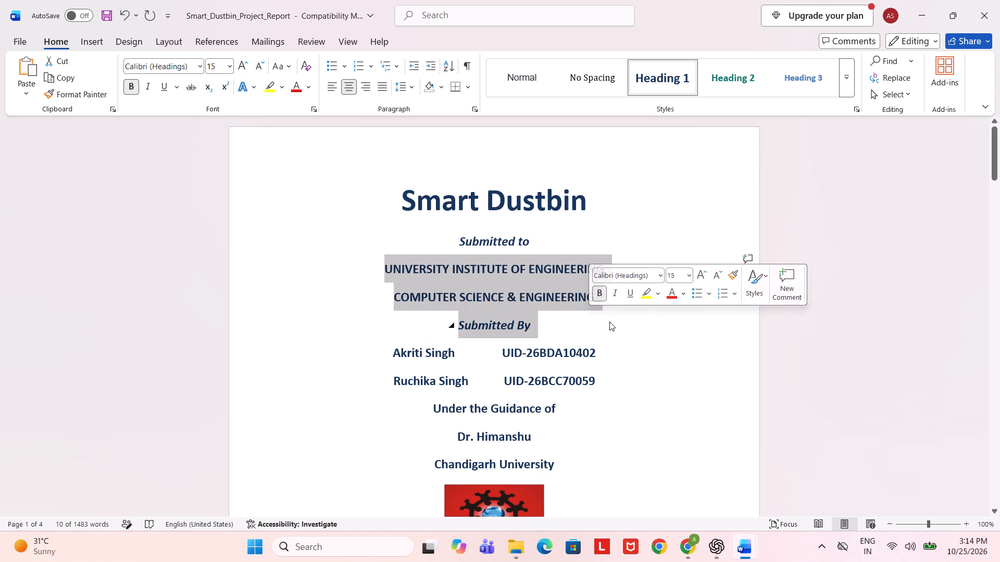
{"action": "left_click", "coordinate": [609, 322]}
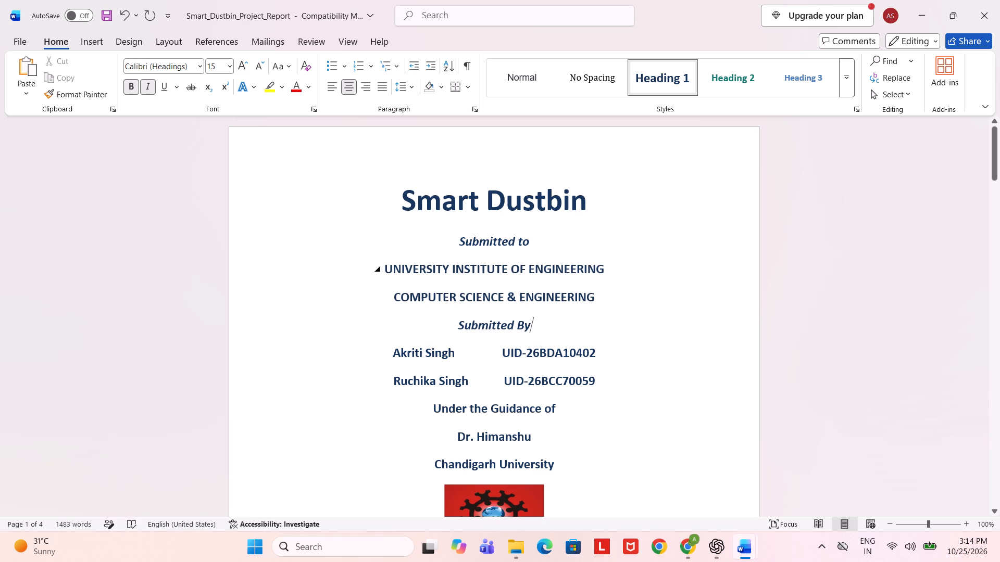
{"action": "left_click_drag", "start_coordinate": [386, 269], "coordinate": [589, 295]}
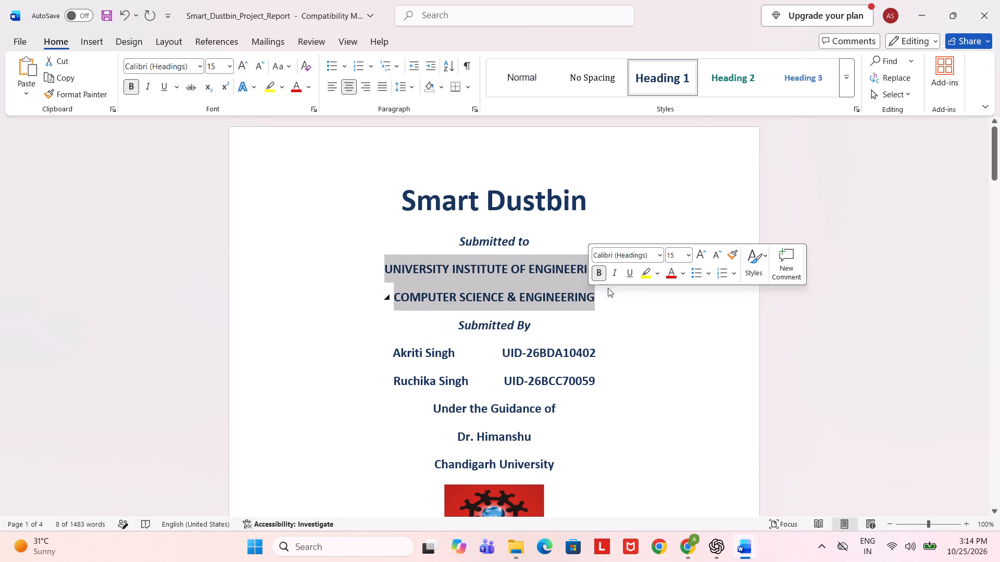
{"action": "left_click", "coordinate": [686, 254]}
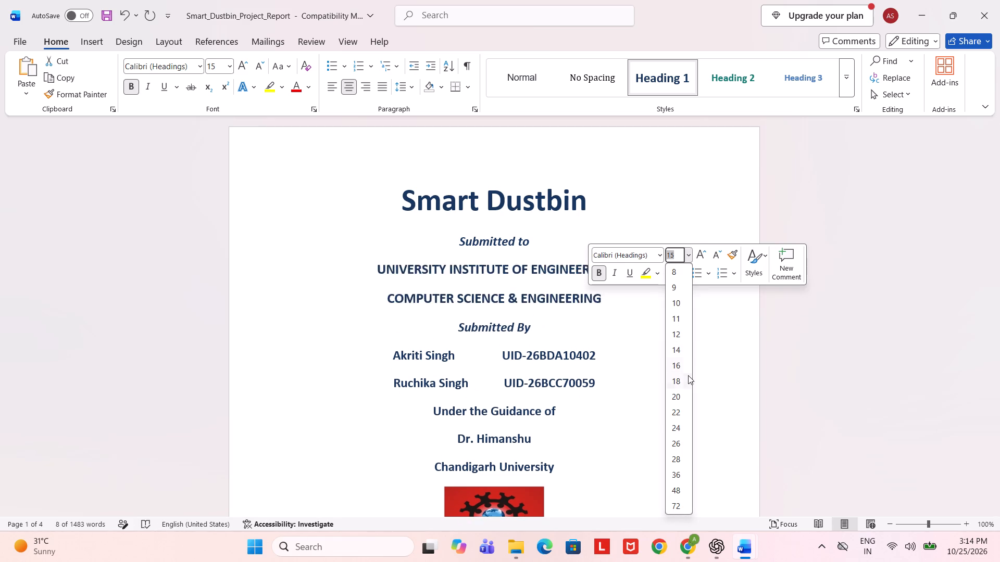
{"action": "left_click", "coordinate": [686, 382]}
{"action": "left_click", "coordinate": [645, 373]}
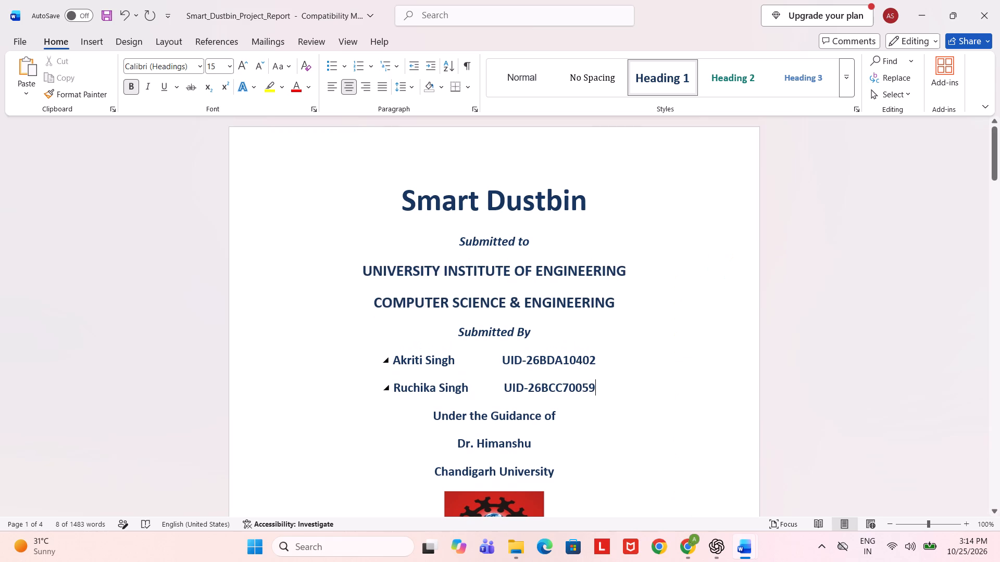
Insert an empty line below "Submitted By" and another below the second student's line.
{"action": "left_click", "coordinate": [527, 346]}
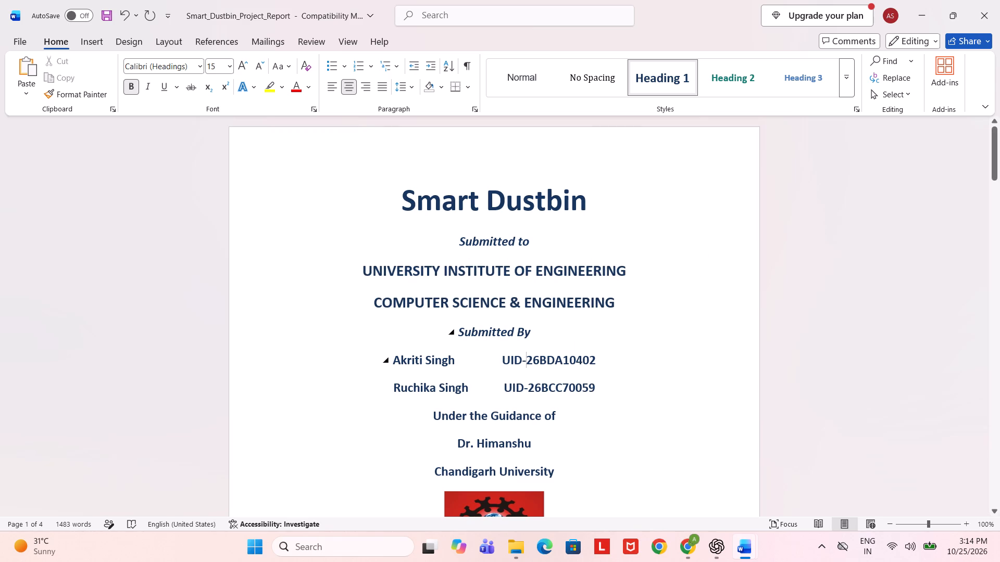
{"action": "left_click", "coordinate": [530, 340]}
{"action": "left_click", "coordinate": [530, 340]}
{"action": "key", "text": "Return"}
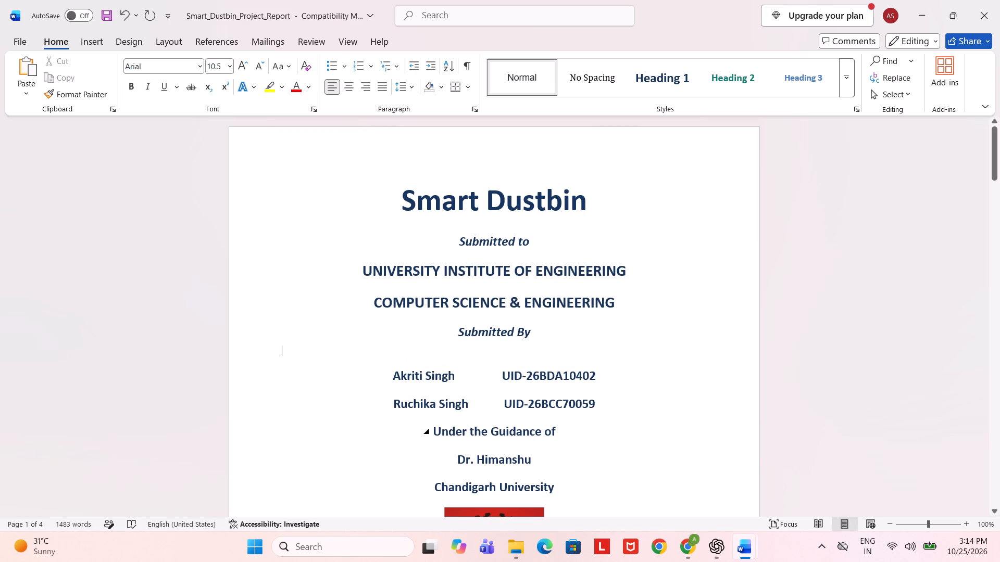
{"action": "left_click", "coordinate": [596, 401]}
{"action": "key", "text": "Return"}
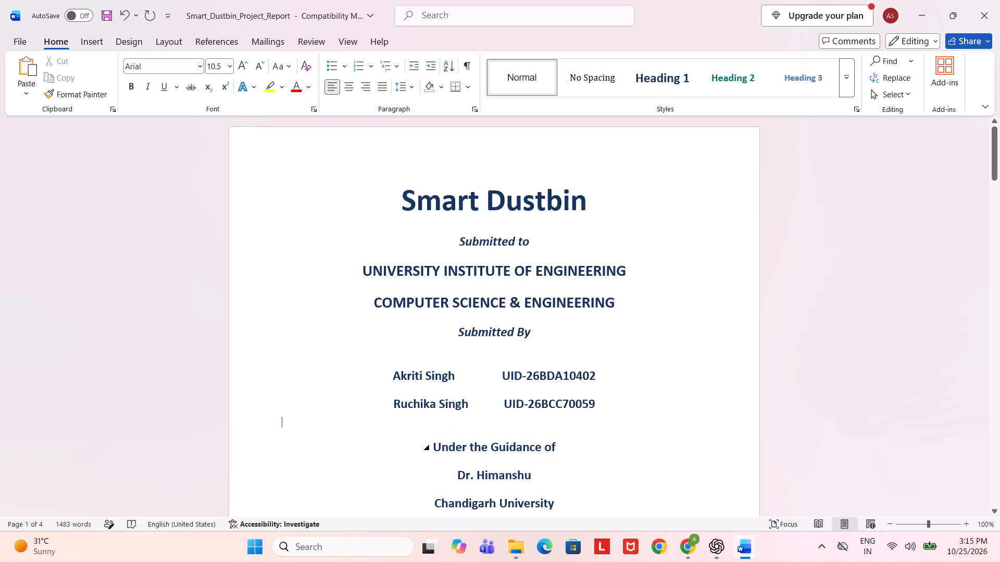
Insert one empty line below the guide's line and two empty lines below "Chandigarh University" on the cover page.
{"action": "left_click", "coordinate": [681, 450]}
{"action": "key", "text": "Down"}
{"action": "key", "text": "Down"}
{"action": "key", "text": "Down"}
{"action": "key", "text": "Down"}
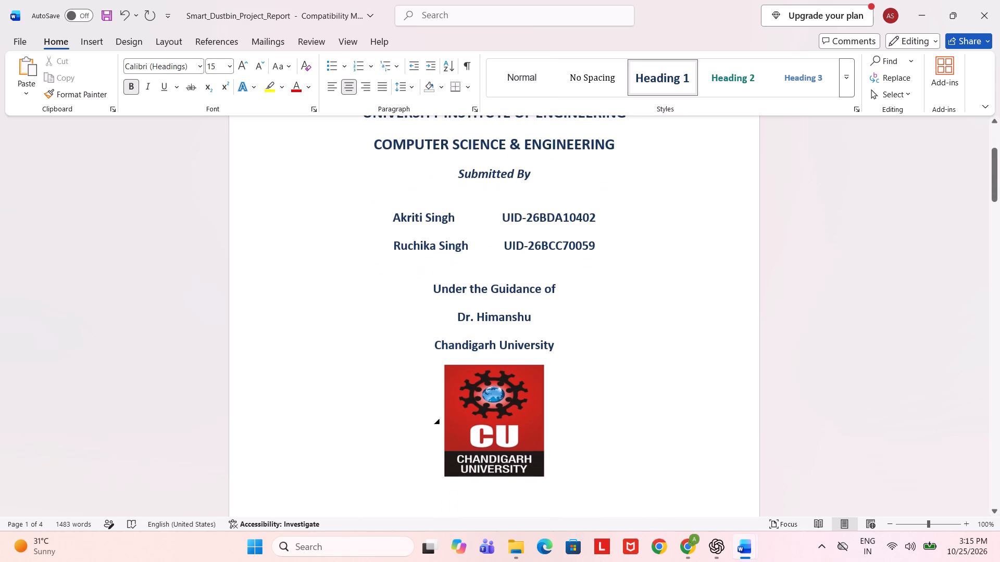
{"action": "left_click", "coordinate": [546, 334]}
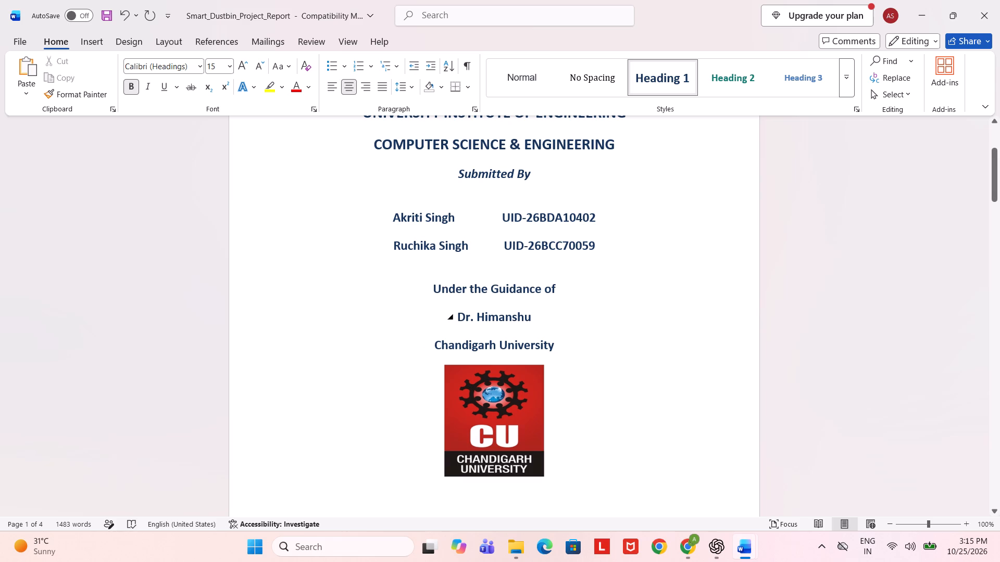
{"action": "left_click", "coordinate": [540, 315]}
{"action": "key", "text": "Return"}
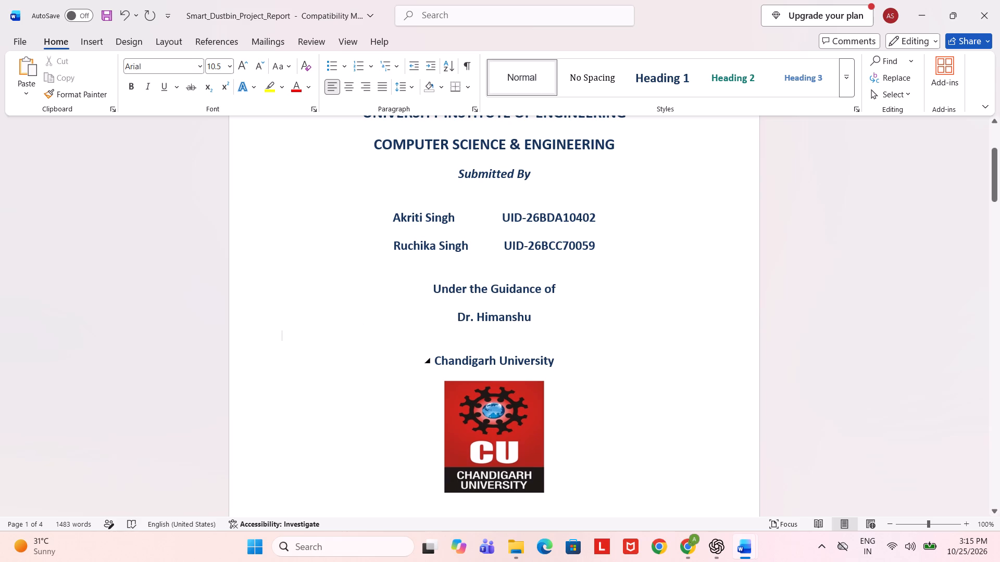
{"action": "left_click", "coordinate": [559, 369]}
{"action": "key", "text": "Return"}
{"action": "key", "text": "Return"}
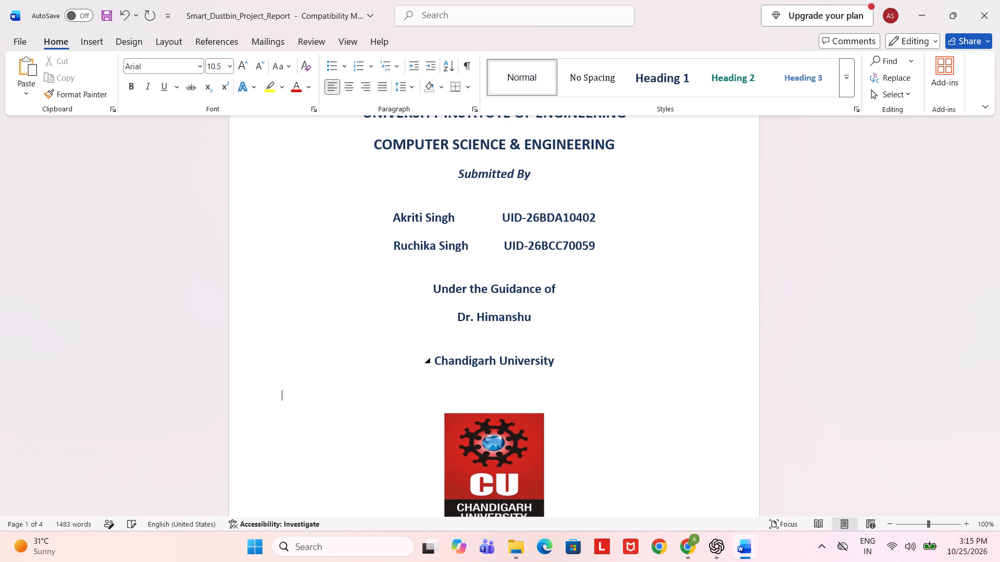
Delete the "Project Report" line and the blank Name, Class/Section, Course and Date fields above the Introduction.
{"action": "left_click", "coordinate": [726, 364]}
{"action": "key", "text": "Down"}
{"action": "key", "text": "Down"}
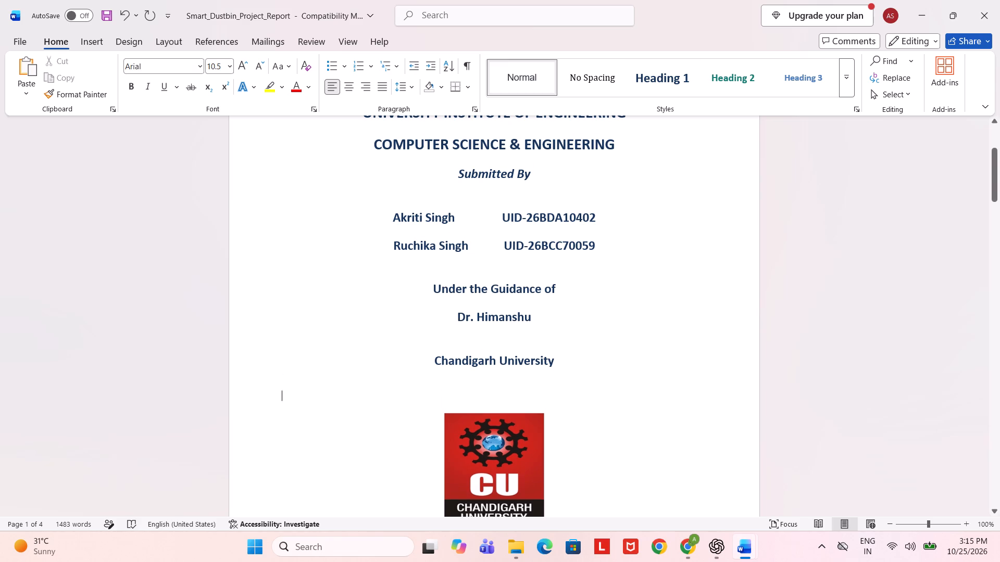
{"action": "key", "text": "Down"}
{"action": "key", "text": "Down"}
{"action": "key", "text": "Down"}
{"action": "key", "text": "Down"}
{"action": "key", "text": "Down"}
{"action": "key", "text": "Down"}
{"action": "key", "text": "Down"}
{"action": "key", "text": "Down"}
{"action": "key", "text": "Down"}
{"action": "key", "text": "Down"}
{"action": "key", "text": "Down"}
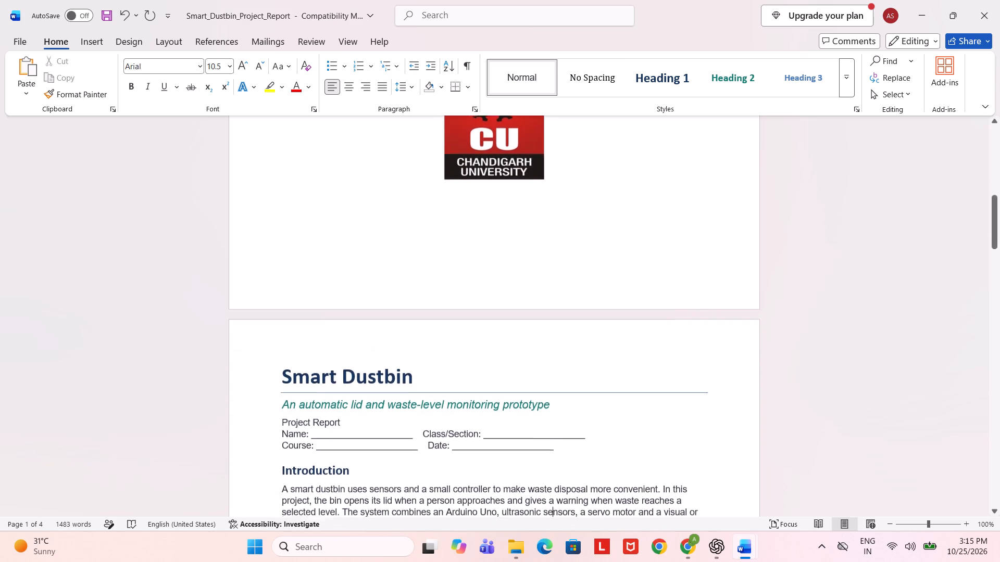
{"action": "key", "text": "Down"}
{"action": "key", "text": "Down"}
{"action": "left_click", "coordinate": [568, 416]}
{"action": "left_click_drag", "start_coordinate": [568, 416], "coordinate": [324, 383]}
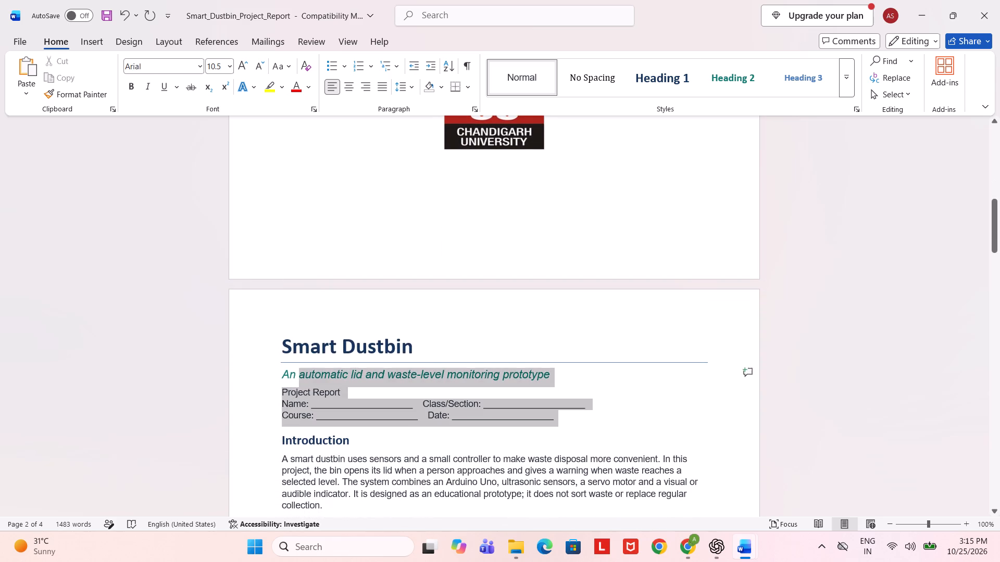
{"action": "left_click_drag", "start_coordinate": [324, 383], "coordinate": [278, 394]}
{"action": "key", "text": "BackSpace"}
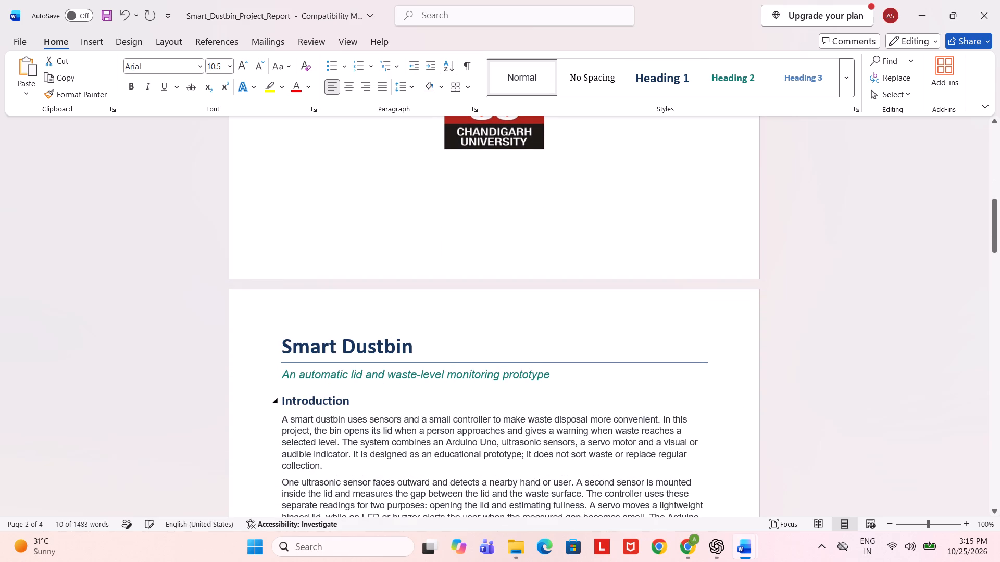
Set the "Introduction" heading to font size 18.
{"action": "left_click", "coordinate": [354, 399]}
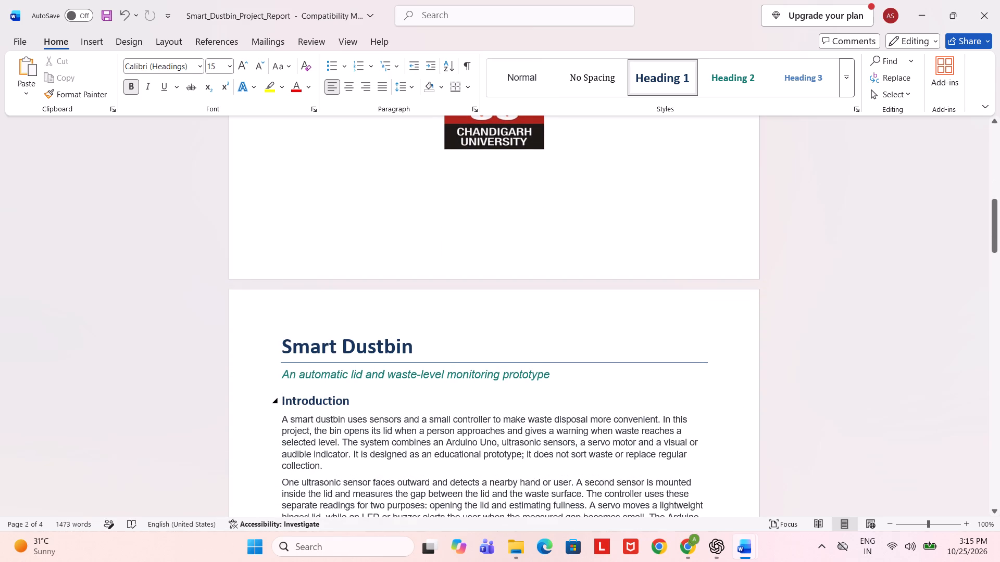
{"action": "left_click_drag", "start_coordinate": [354, 399], "coordinate": [270, 390]}
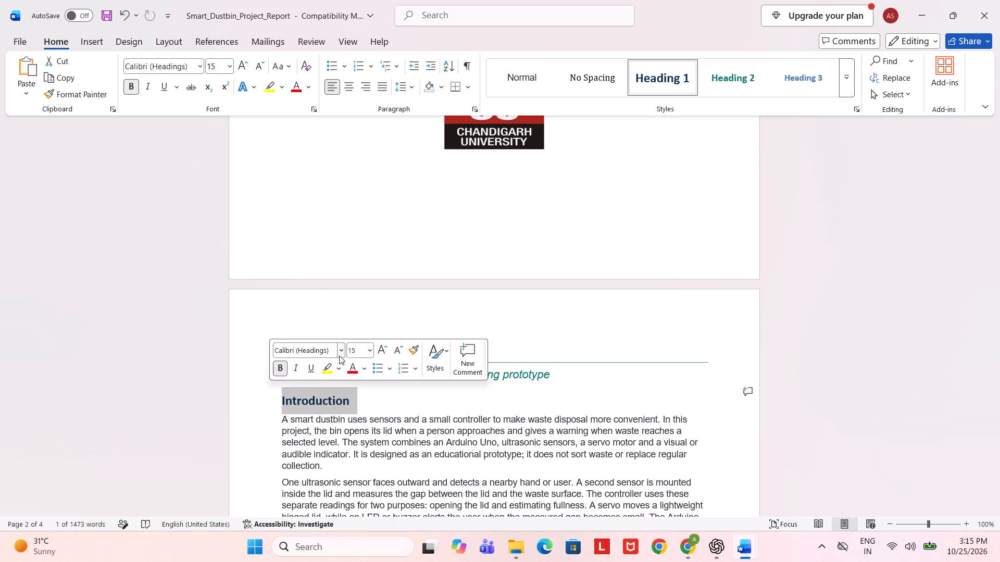
{"action": "left_click", "coordinate": [369, 349]}
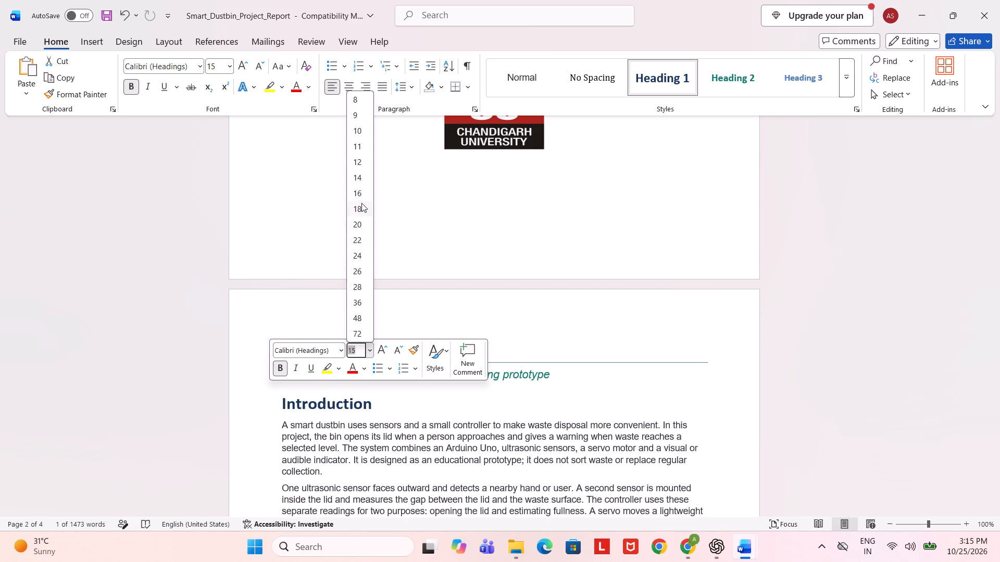
{"action": "left_click", "coordinate": [361, 203]}
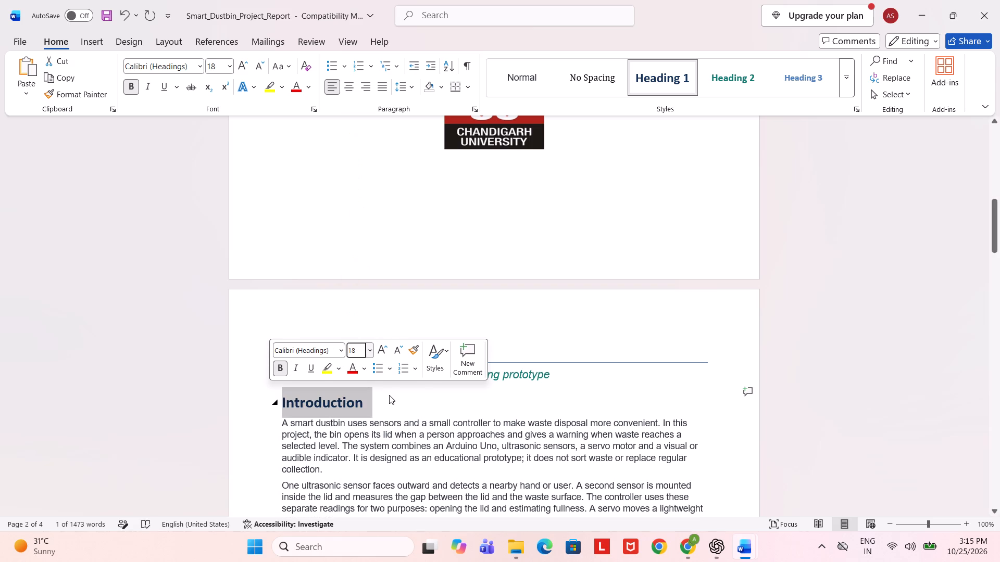
{"action": "left_click", "coordinate": [389, 395]}
Set all four body paragraphs of the Introduction section to font size 16.
{"action": "key", "text": "Down"}
{"action": "key", "text": "Down"}
{"action": "key", "text": "Down"}
{"action": "key", "text": "Down"}
{"action": "key", "text": "Down"}
{"action": "key", "text": "Down"}
{"action": "key", "text": "Down"}
{"action": "key", "text": "Down"}
{"action": "key", "text": "Down"}
{"action": "key", "text": "Down"}
{"action": "key", "text": "Down"}
{"action": "key", "text": "Down"}
{"action": "key", "text": "Down"}
{"action": "key", "text": "Down"}
{"action": "key", "text": "Down"}
{"action": "key", "text": "Down"}
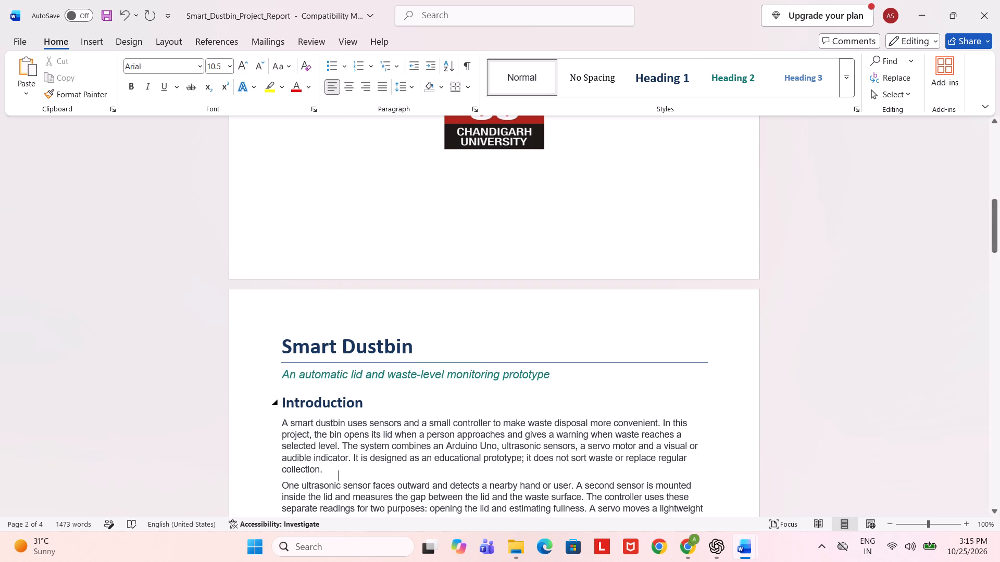
{"action": "key", "text": "Down"}
{"action": "key", "text": "Down"}
{"action": "key", "text": "Down"}
{"action": "key", "text": "Down"}
{"action": "key", "text": "Down"}
{"action": "key", "text": "Down"}
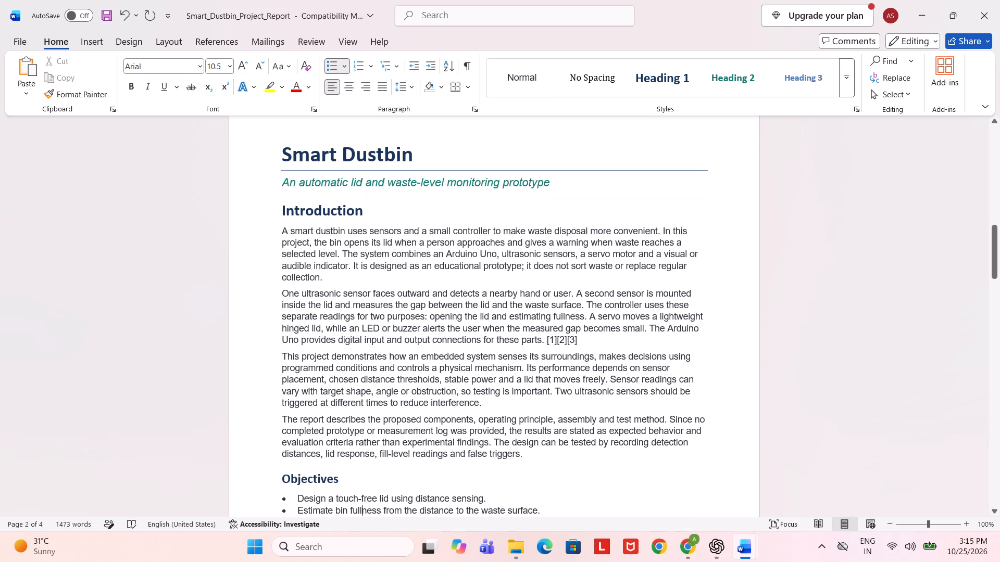
{"action": "left_click", "coordinate": [283, 234]}
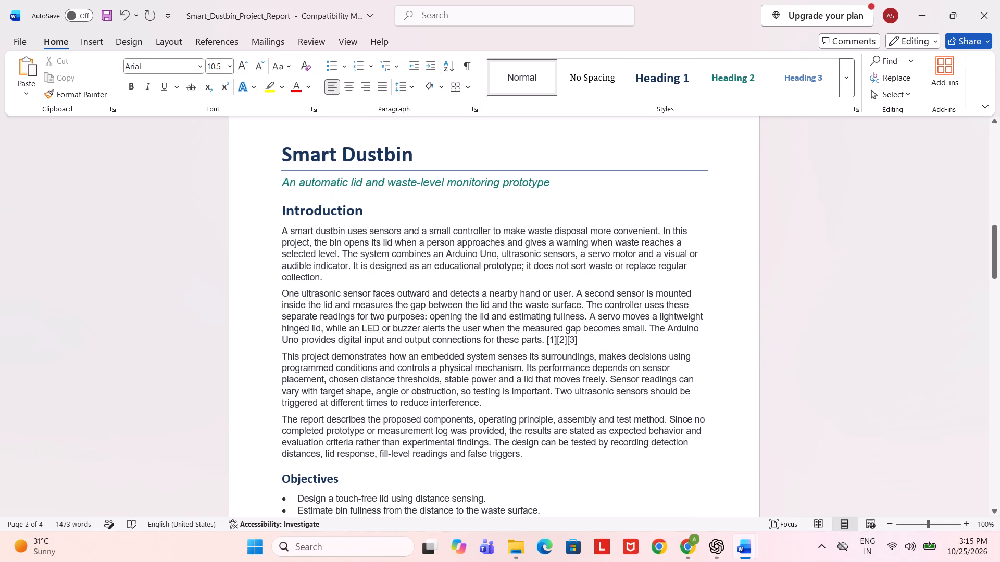
{"action": "left_click", "coordinate": [283, 232]}
{"action": "left_click_drag", "start_coordinate": [283, 232], "coordinate": [529, 447]}
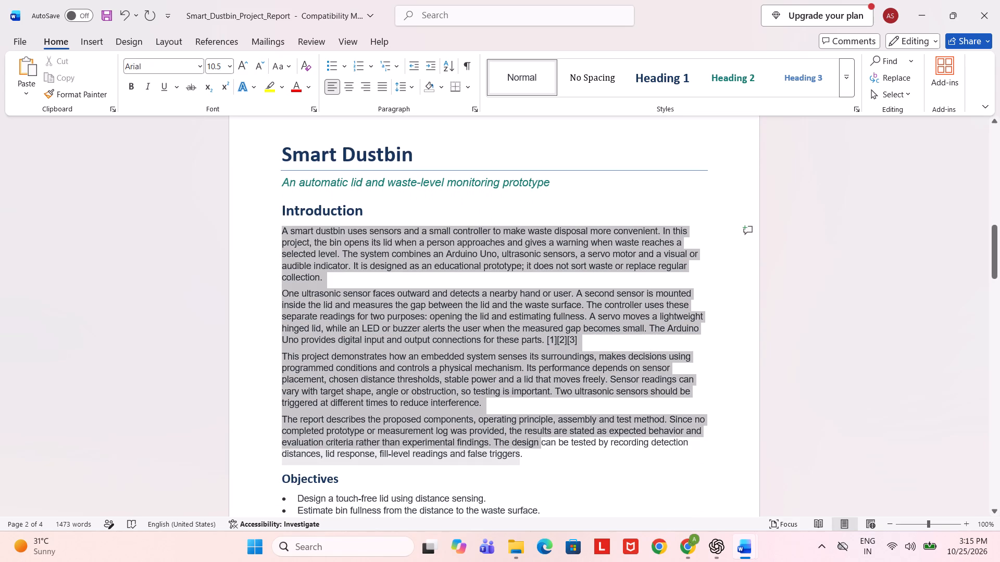
{"action": "left_click_drag", "start_coordinate": [529, 447], "coordinate": [528, 455]}
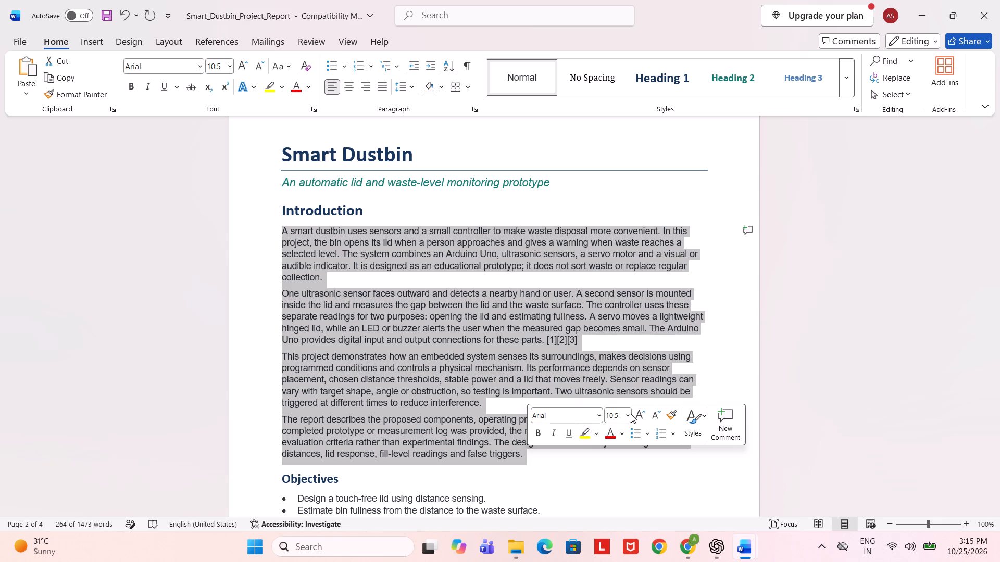
{"action": "left_click", "coordinate": [629, 414]}
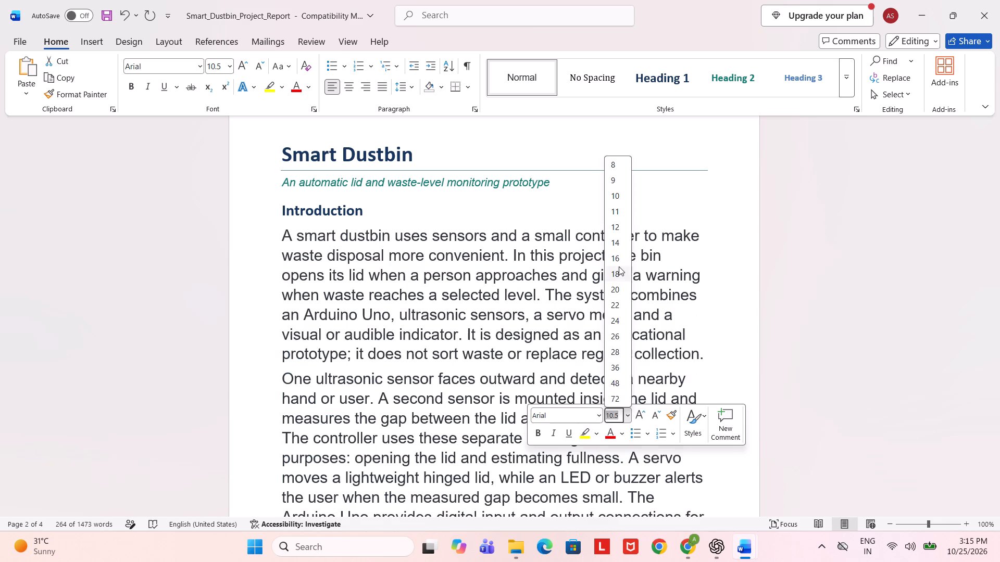
{"action": "left_click", "coordinate": [621, 257]}
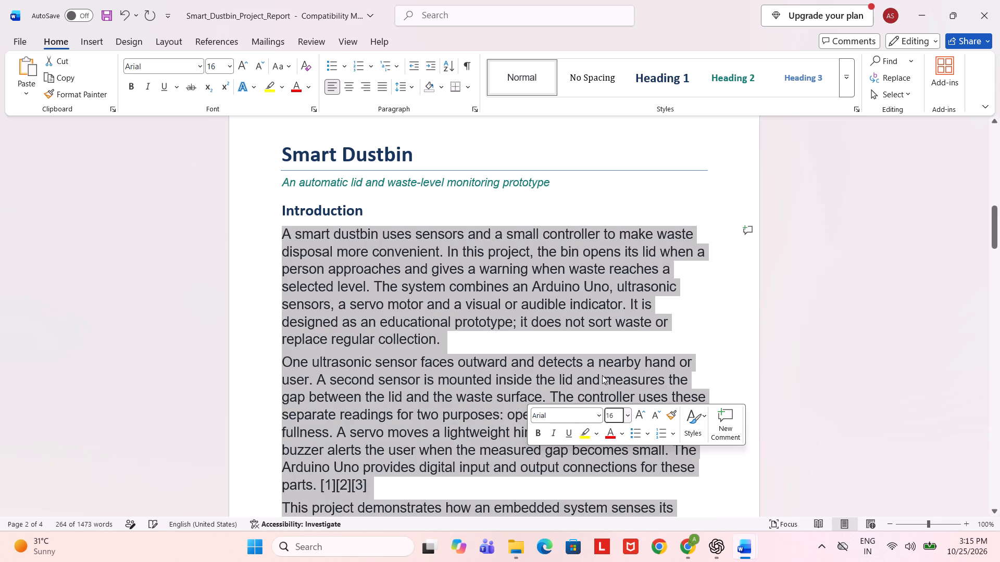
{"action": "left_click", "coordinate": [705, 340]}
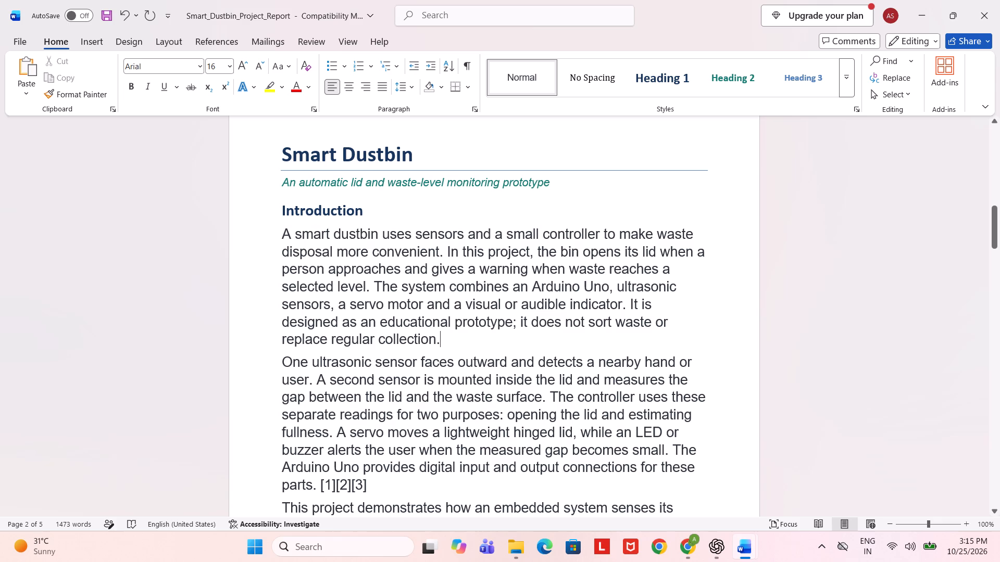
Delete the citation markers "[1][2][3]" at the end of the Introduction's second paragraph.
{"action": "left_click", "coordinate": [369, 480]}
{"action": "key", "text": "BackSpace"}
{"action": "key", "text": "BackSpace"}
{"action": "key", "text": "BackSpace"}
{"action": "key", "text": "BackSpace"}
{"action": "key", "text": "BackSpace"}
{"action": "key", "text": "BackSpace"}
{"action": "key", "text": "BackSpace"}
{"action": "key", "text": "BackSpace"}
{"action": "key", "text": "BackSpace"}
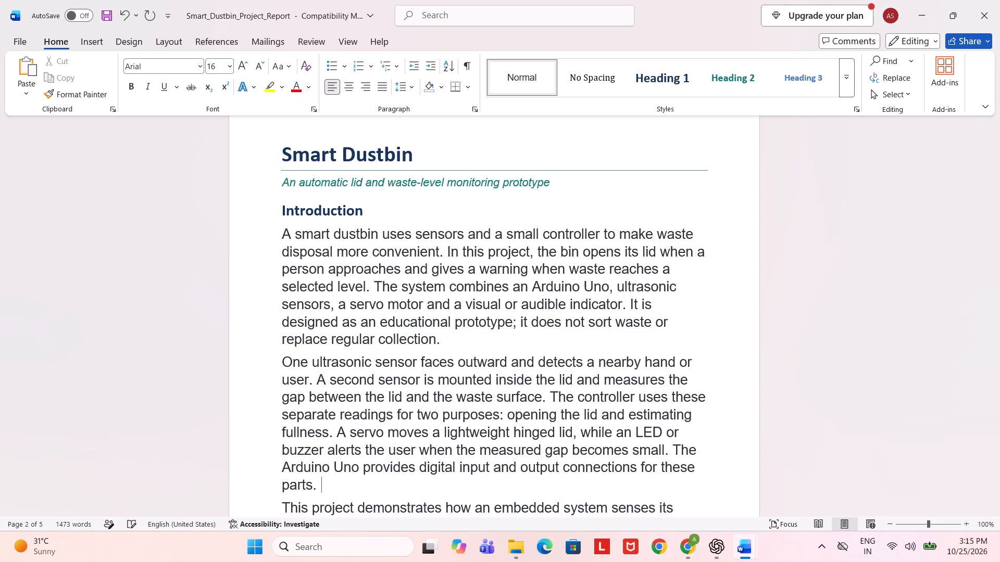
{"action": "left_click", "coordinate": [435, 495]}
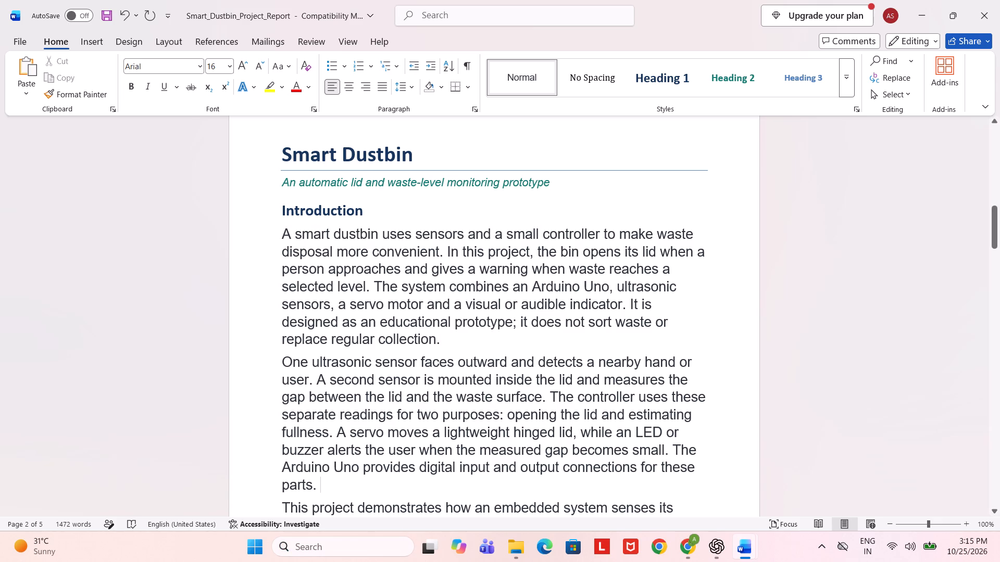
Set the "Objectives" heading to font size 18.
{"action": "key", "text": "Down"}
{"action": "key", "text": "Down"}
{"action": "key", "text": "Down"}
{"action": "key", "text": "Down"}
{"action": "key", "text": "Down"}
{"action": "key", "text": "Down"}
{"action": "key", "text": "Down"}
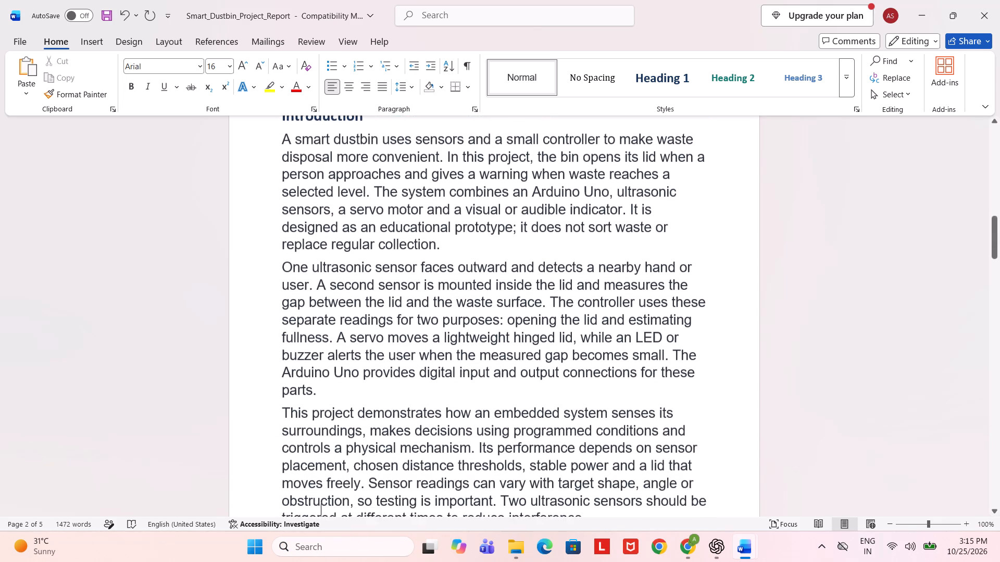
{"action": "key", "text": "Down"}
{"action": "key", "text": "Down"}
{"action": "key", "text": "Down"}
{"action": "key", "text": "Down"}
{"action": "key", "text": "Down"}
{"action": "key", "text": "Down"}
{"action": "key", "text": "Down"}
{"action": "key", "text": "Down"}
{"action": "key", "text": "Down"}
{"action": "key", "text": "Down"}
{"action": "key", "text": "Down"}
{"action": "key", "text": "Down"}
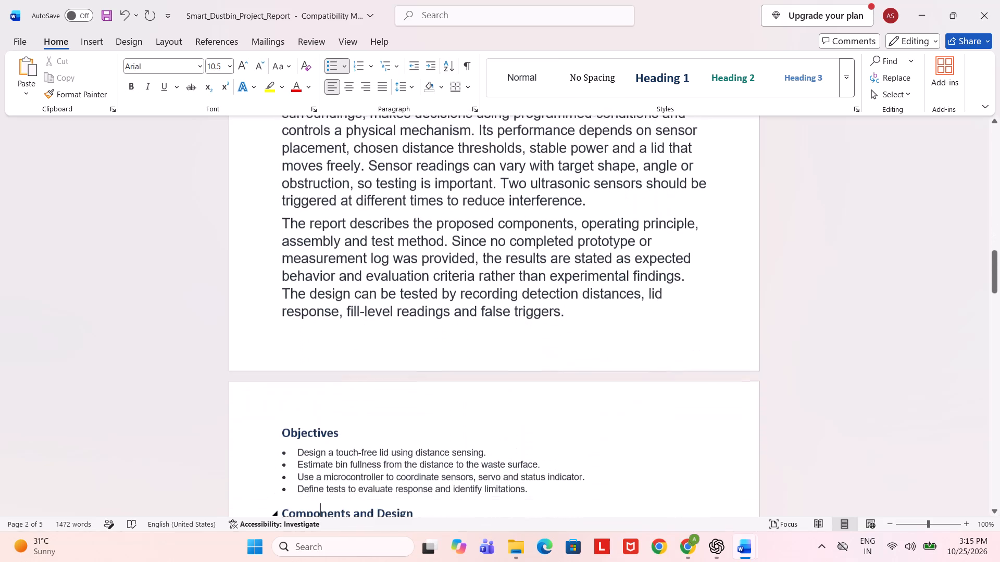
{"action": "key", "text": "Down"}
{"action": "key", "text": "Down"}
{"action": "key", "text": "Down"}
{"action": "key", "text": "Down"}
{"action": "key", "text": "Down"}
{"action": "key", "text": "Down"}
{"action": "key", "text": "Down"}
{"action": "key", "text": "Down"}
{"action": "key", "text": "Down"}
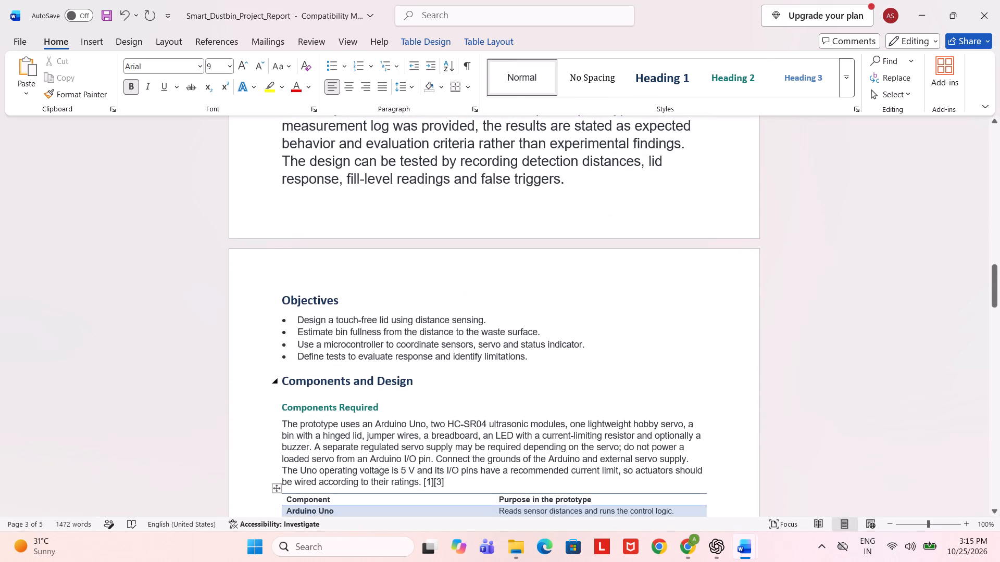
{"action": "left_click", "coordinate": [363, 300]}
{"action": "left_click_drag", "start_coordinate": [363, 300], "coordinate": [281, 295]}
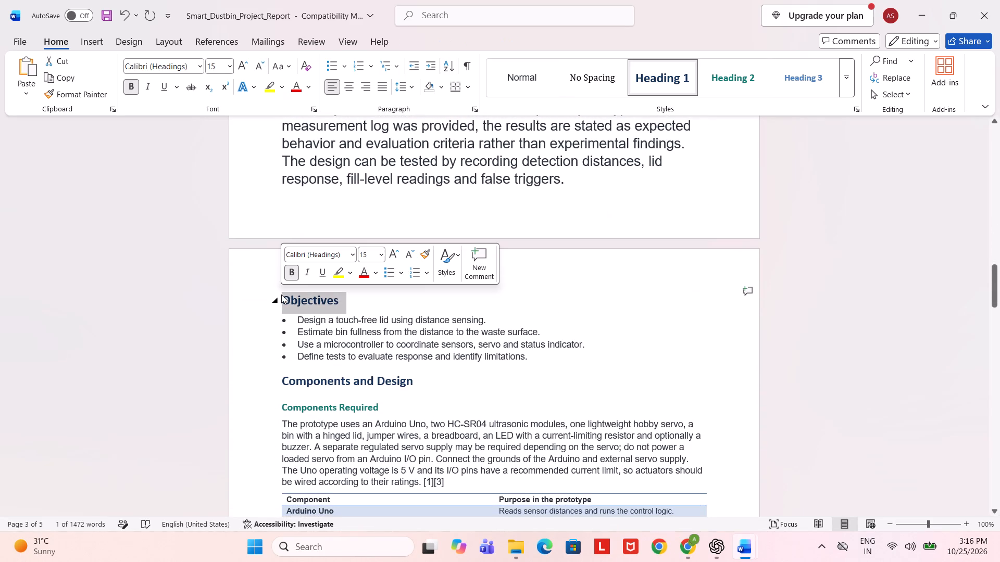
{"action": "left_click", "coordinate": [380, 255]}
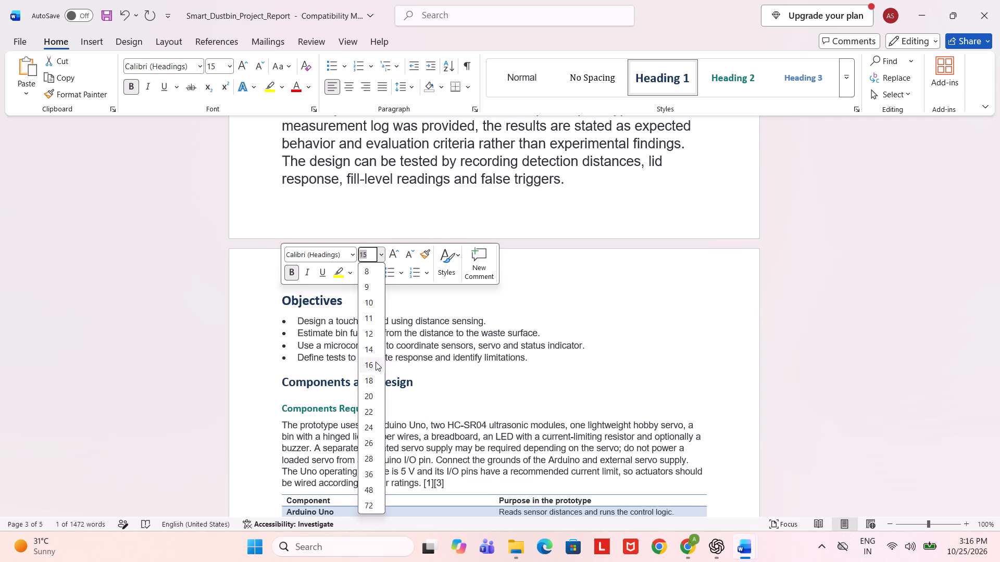
{"action": "left_click", "coordinate": [373, 375]}
Set the four bullet points under "Objectives" to font size 16.
{"action": "left_click", "coordinate": [289, 330]}
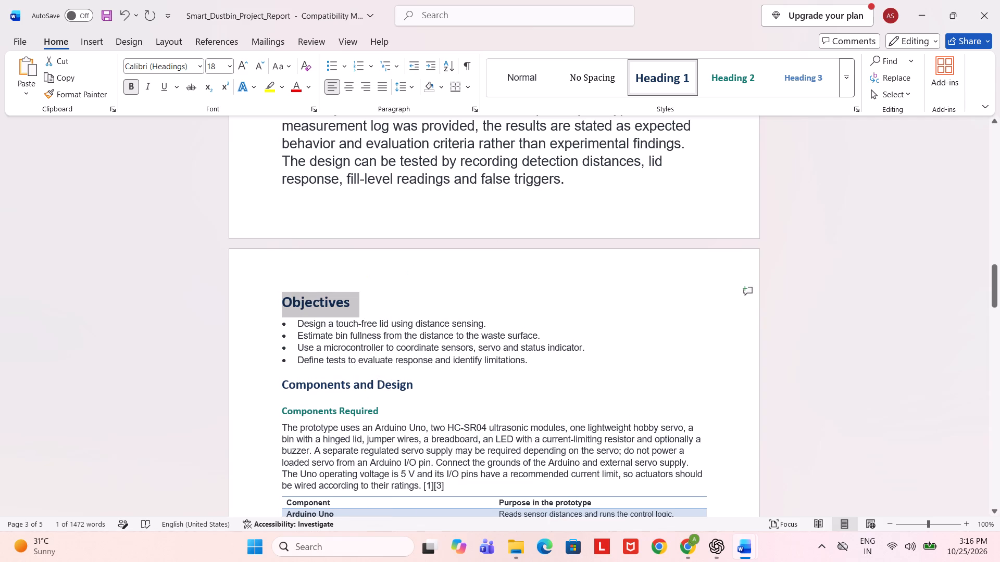
{"action": "left_click_drag", "start_coordinate": [289, 330], "coordinate": [333, 321]}
{"action": "left_click_drag", "start_coordinate": [446, 370], "coordinate": [534, 359]}
{"action": "left_click", "coordinate": [534, 359]}
{"action": "left_click_drag", "start_coordinate": [534, 359], "coordinate": [408, 345]}
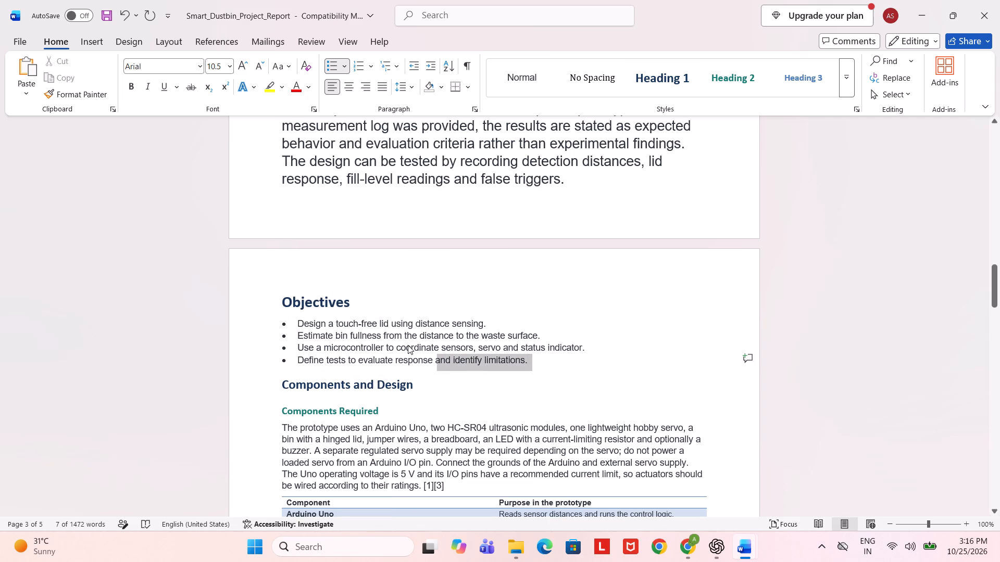
{"action": "left_click_drag", "start_coordinate": [408, 345], "coordinate": [309, 321]}
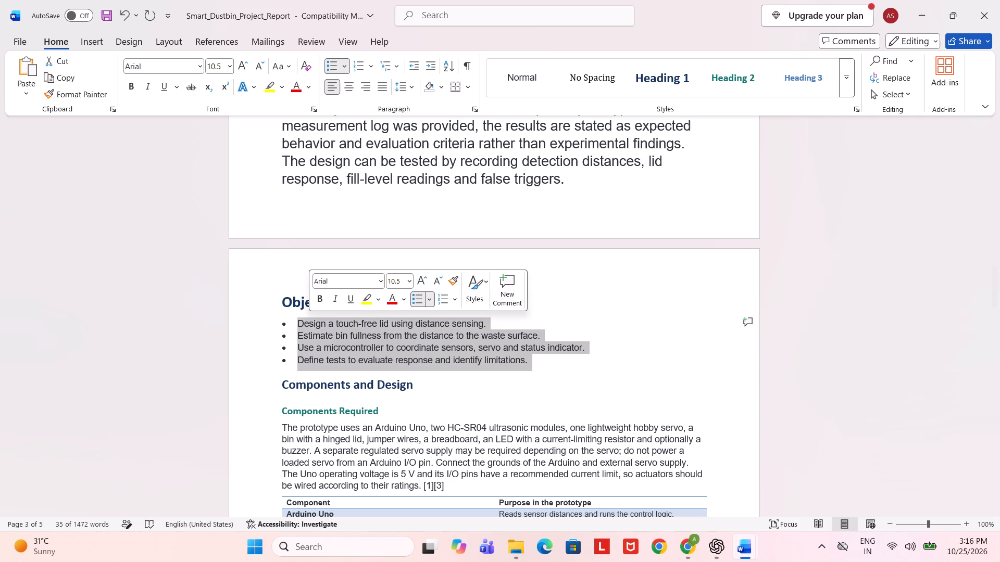
{"action": "left_click", "coordinate": [409, 280]}
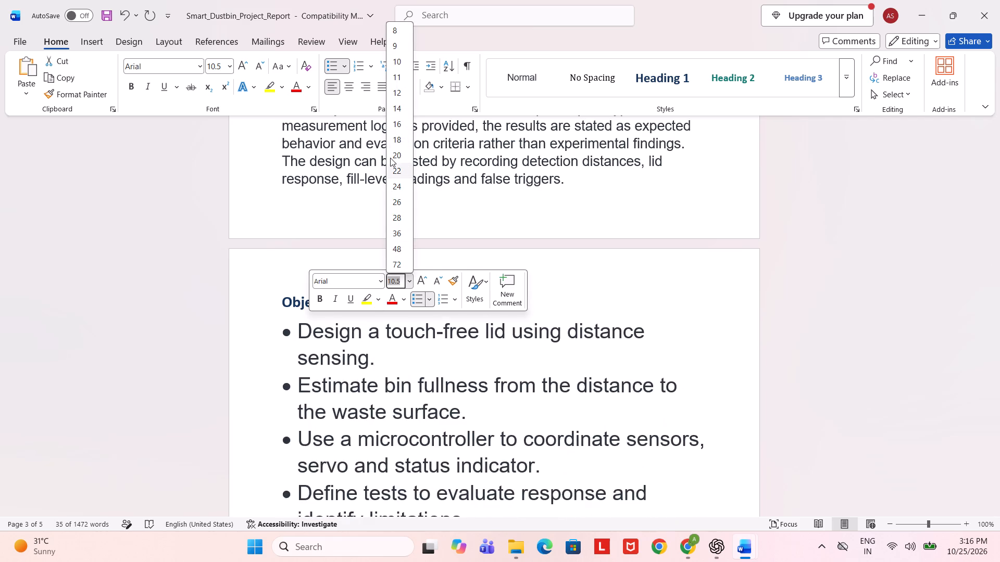
{"action": "left_click", "coordinate": [392, 121]}
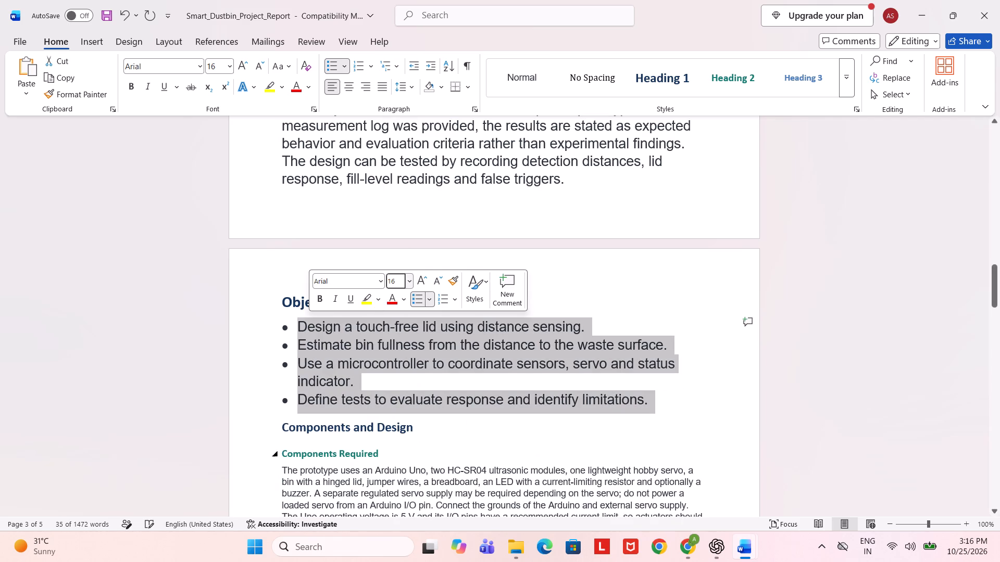
{"action": "left_click", "coordinate": [634, 433]}
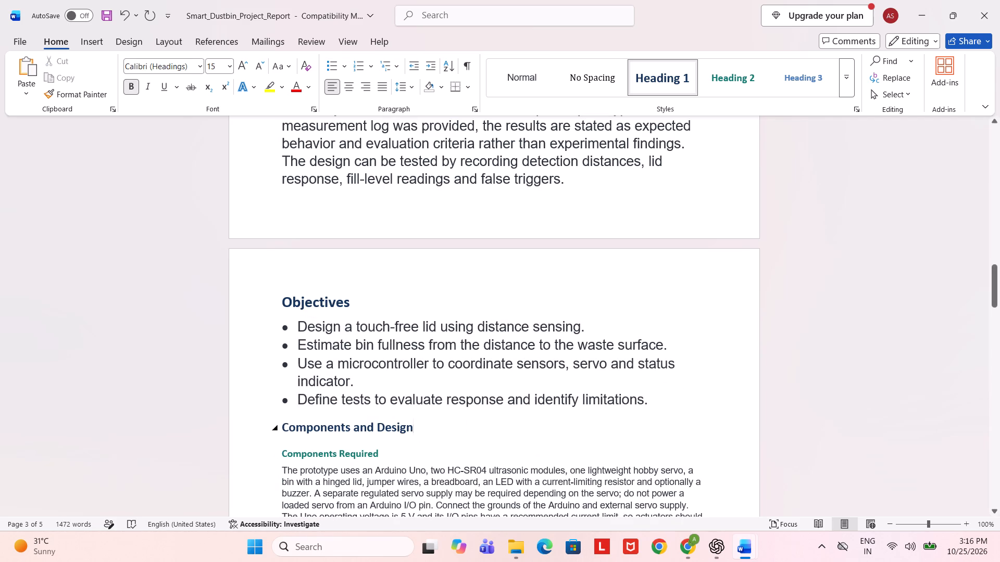
Set the "Components and Design" heading to font size 18.
{"action": "left_click", "coordinate": [421, 433]}
{"action": "left_click_drag", "start_coordinate": [421, 433], "coordinate": [288, 427]}
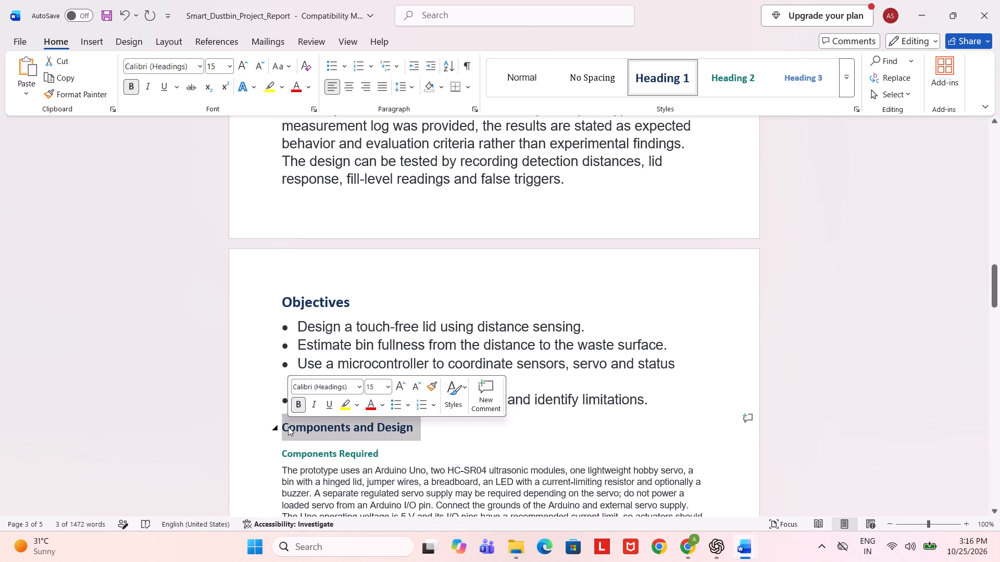
{"action": "left_click", "coordinate": [387, 387]}
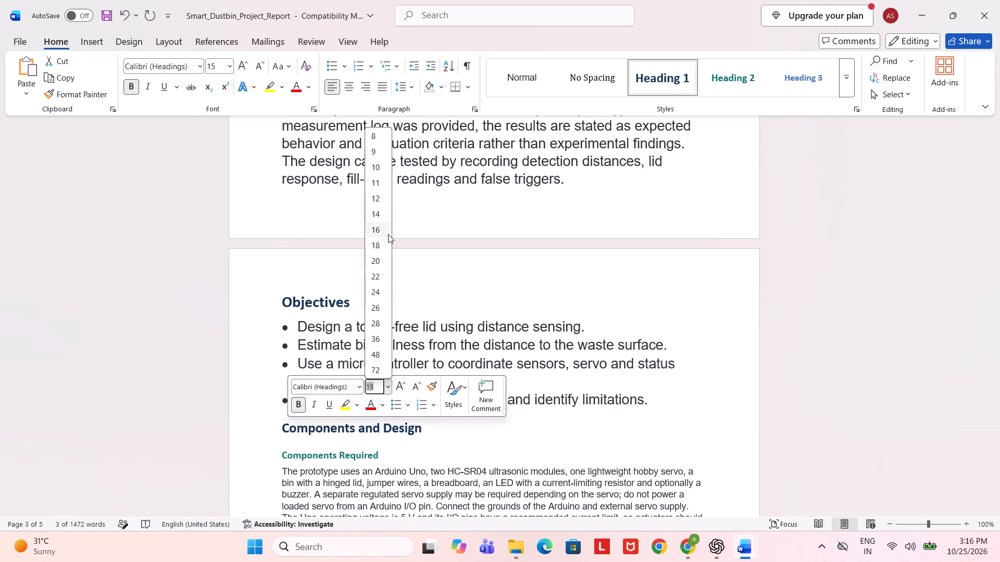
{"action": "left_click", "coordinate": [379, 248]}
{"action": "left_click", "coordinate": [469, 452]}
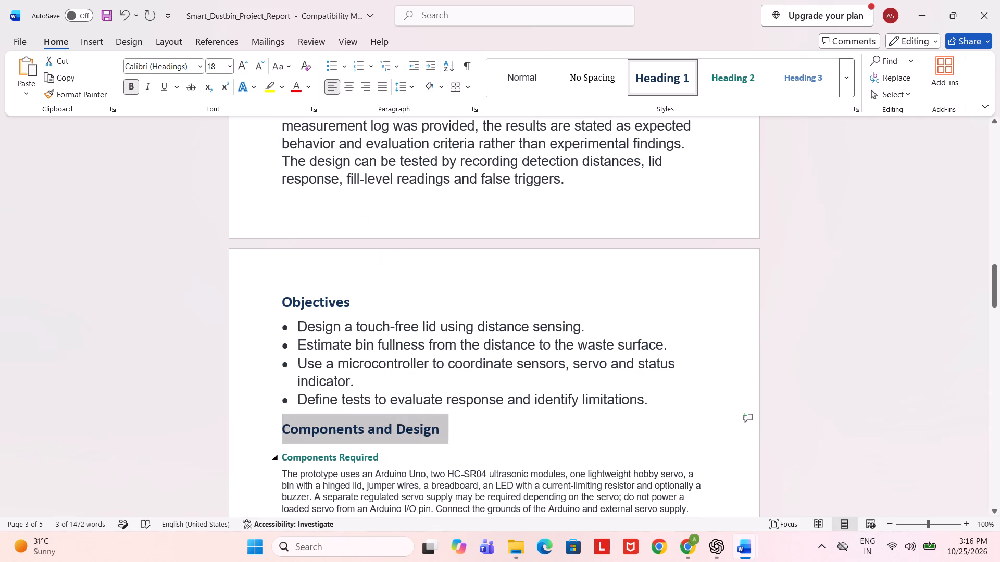
Set the "Components Required" subheading and the paragraph beneath it to font size 16.
{"action": "key", "text": "Down"}
{"action": "key", "text": "Down"}
{"action": "key", "text": "Down"}
{"action": "key", "text": "Down"}
{"action": "key", "text": "Down"}
{"action": "key", "text": "Down"}
{"action": "key", "text": "Down"}
{"action": "key", "text": "Down"}
{"action": "key", "text": "Down"}
{"action": "key", "text": "Down"}
{"action": "key", "text": "Down"}
{"action": "key", "text": "Down"}
{"action": "key", "text": "Down"}
{"action": "key", "text": "Down"}
{"action": "key", "text": "Down"}
{"action": "key", "text": "Down"}
{"action": "key", "text": "Down"}
{"action": "key", "text": "Down"}
{"action": "key", "text": "Down"}
{"action": "key", "text": "Down"}
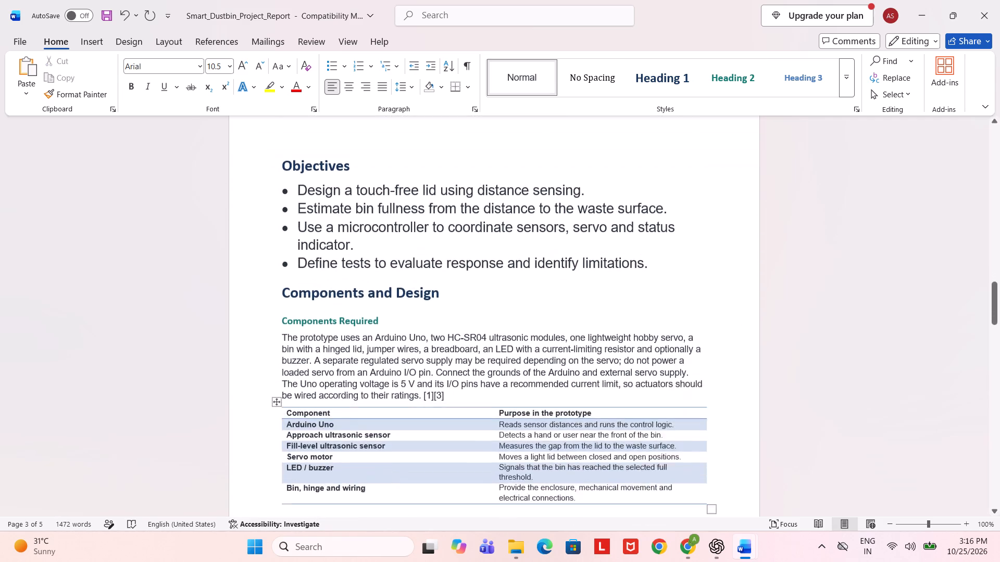
{"action": "key", "text": "Down"}
{"action": "key", "text": "Down"}
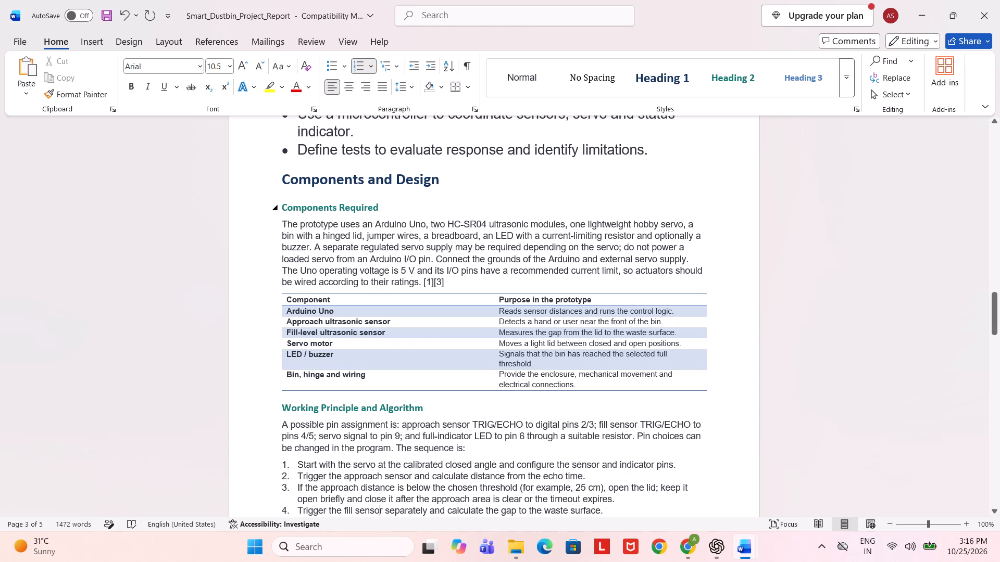
{"action": "left_click_drag", "start_coordinate": [280, 202], "coordinate": [445, 289]}
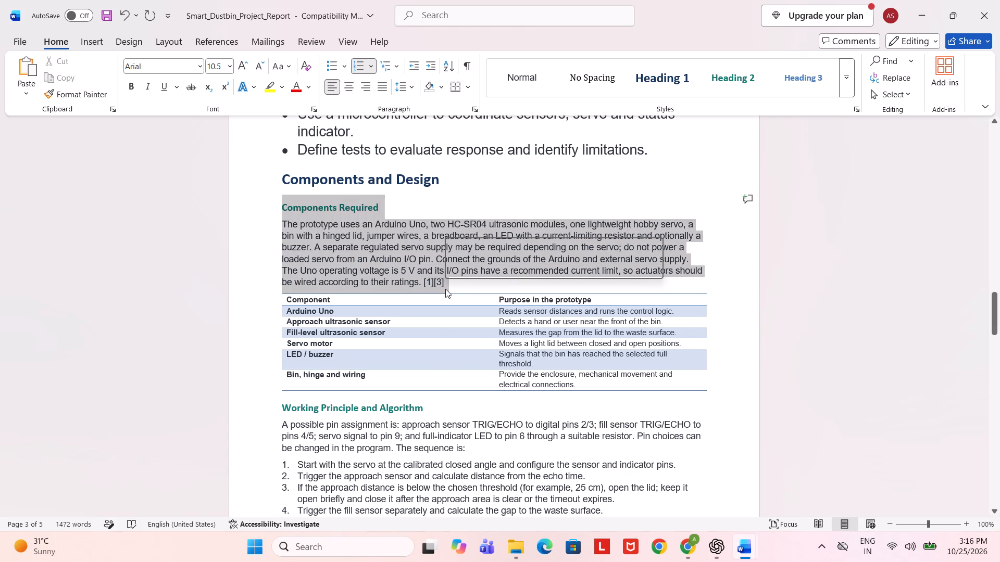
{"action": "left_click", "coordinate": [545, 246]}
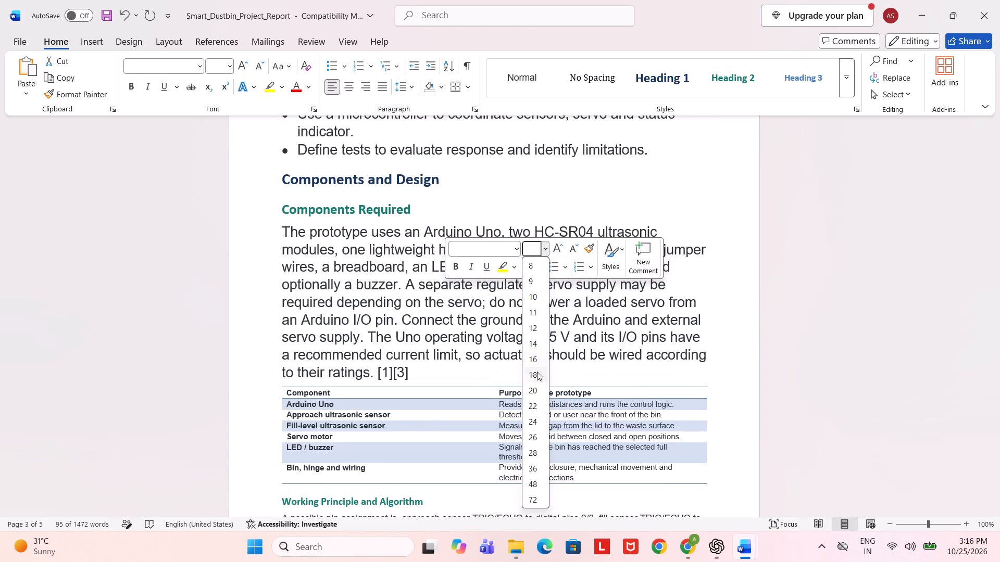
{"action": "left_click", "coordinate": [539, 361]}
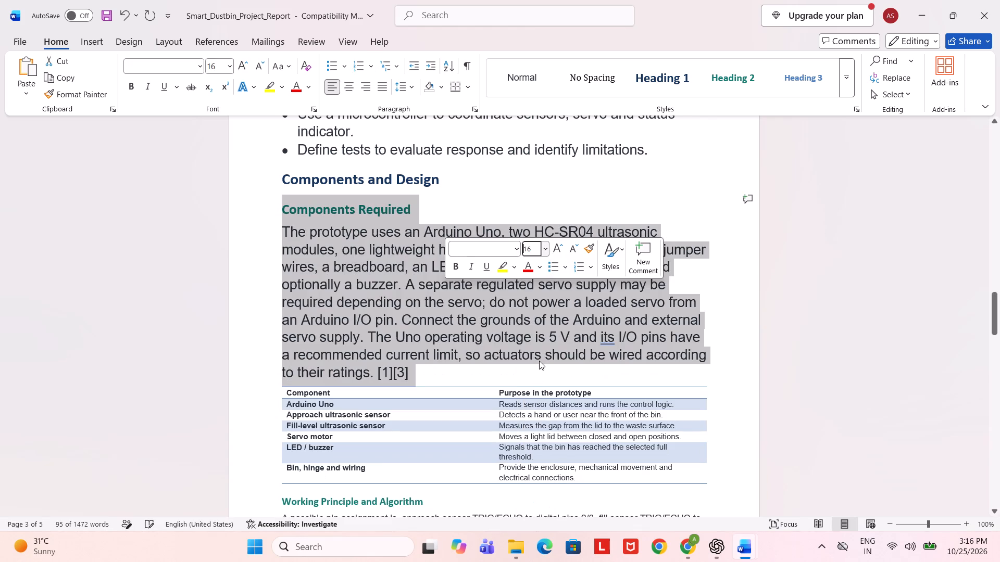
Delete the citation markers "[1][3]" at the end of the "Components Required" paragraph.
{"action": "left_click", "coordinate": [489, 367]}
{"action": "key", "text": "BackSpace"}
{"action": "key", "text": "BackSpace"}
{"action": "key", "text": "BackSpace"}
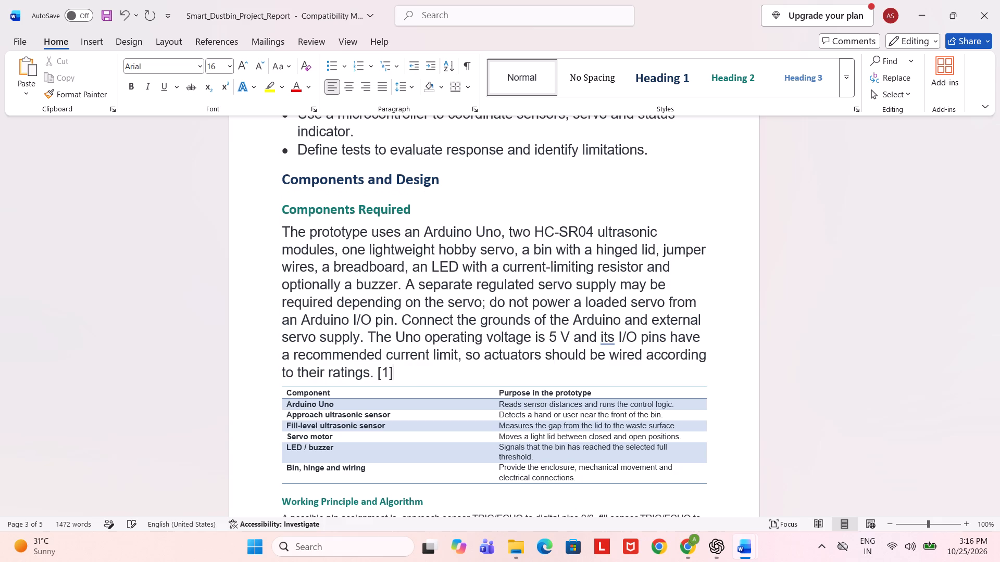
{"action": "key", "text": "BackSpace"}
{"action": "key", "text": "BackSpace"}
{"action": "key", "text": "BackSpace"}
Set everything from the "Working Principle and Algorithm" subheading through the last paragraph of "Methodology" to font size 16.
{"action": "key", "text": "Down"}
{"action": "key", "text": "Down"}
{"action": "key", "text": "Down"}
{"action": "key", "text": "Down"}
{"action": "key", "text": "Down"}
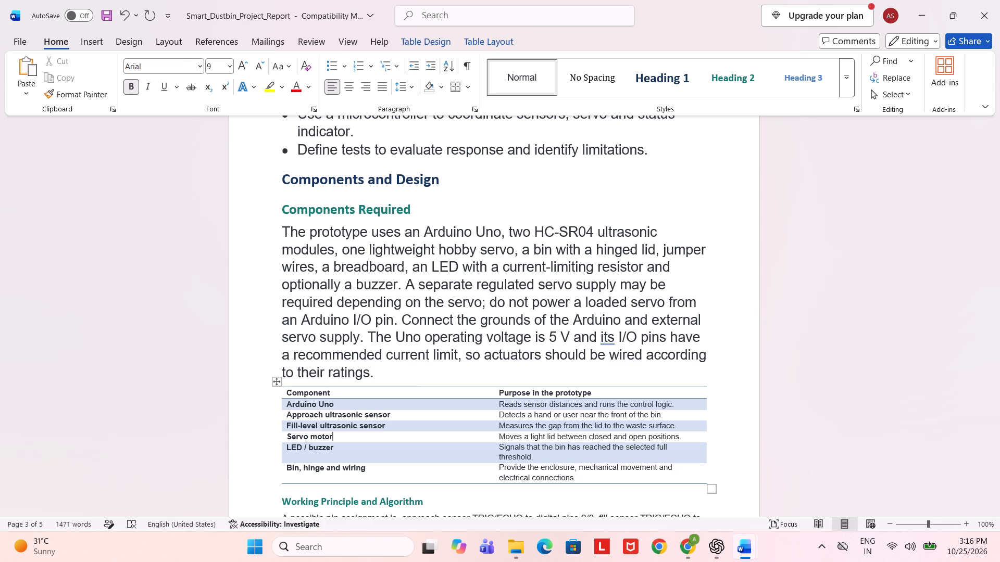
{"action": "key", "text": "Down"}
{"action": "key", "text": "Down"}
{"action": "key", "text": "Down"}
{"action": "key", "text": "Down"}
{"action": "key", "text": "Down"}
{"action": "key", "text": "Down"}
{"action": "key", "text": "Down"}
{"action": "key", "text": "Down"}
{"action": "key", "text": "Down"}
{"action": "key", "text": "Down"}
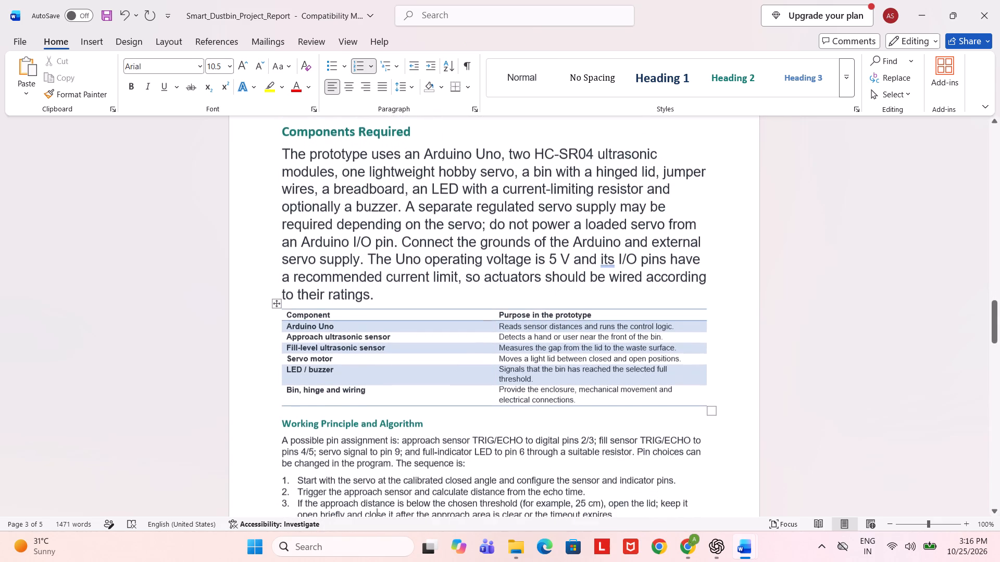
{"action": "key", "text": "Down"}
{"action": "key", "text": "Down"}
{"action": "key", "text": "Down"}
{"action": "key", "text": "Down"}
{"action": "key", "text": "Down"}
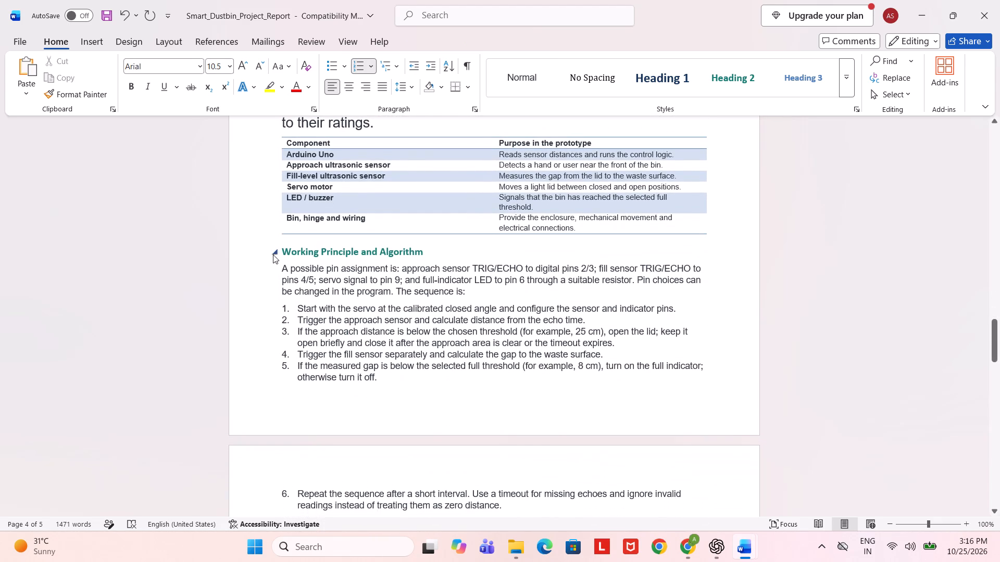
{"action": "left_click", "coordinate": [281, 248]}
{"action": "left_click_drag", "start_coordinate": [281, 248], "coordinate": [396, 492]}
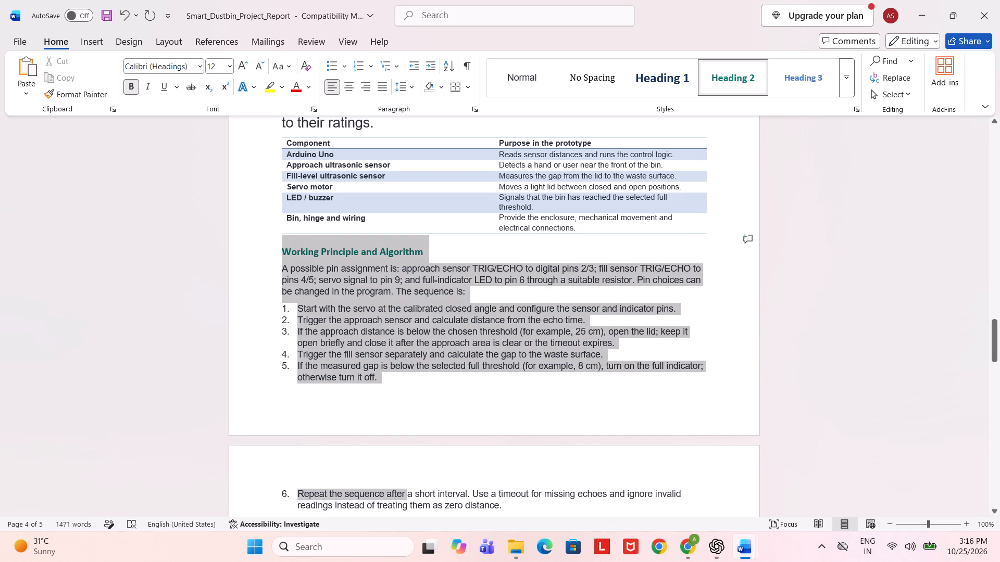
{"action": "left_click_drag", "start_coordinate": [396, 492], "coordinate": [497, 365]}
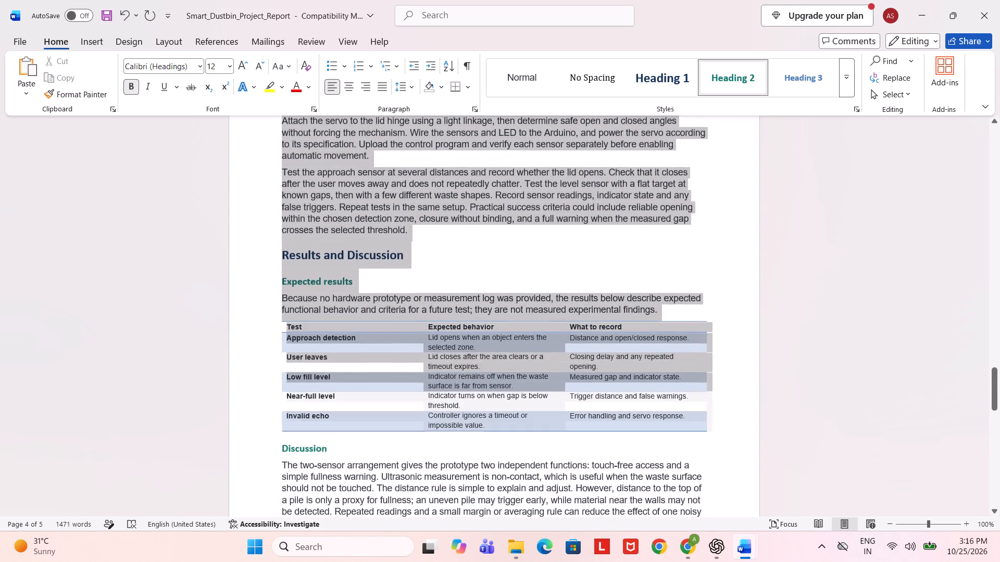
{"action": "left_click_drag", "start_coordinate": [497, 365], "coordinate": [470, 228]}
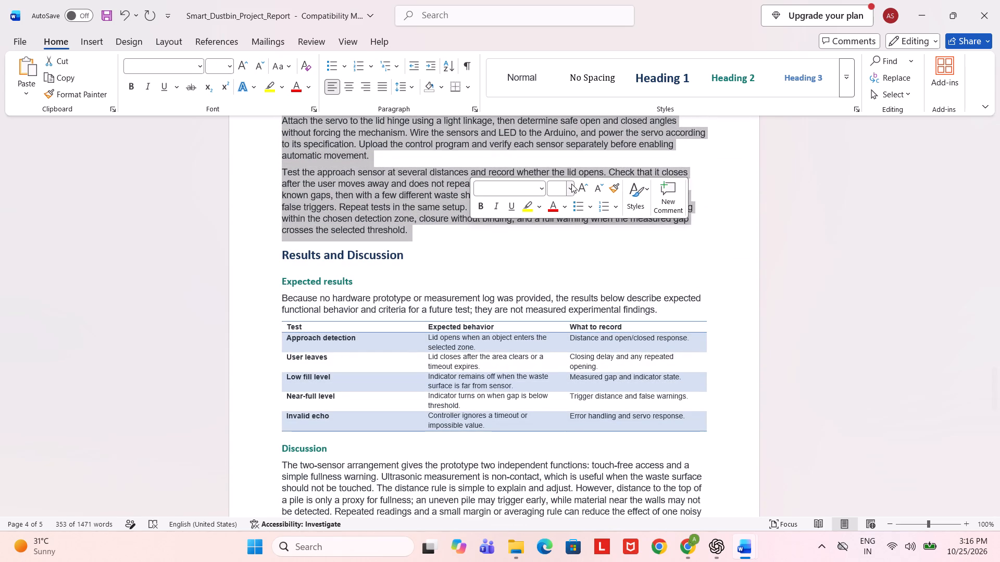
{"action": "left_click", "coordinate": [572, 184]}
{"action": "left_click", "coordinate": [558, 302]}
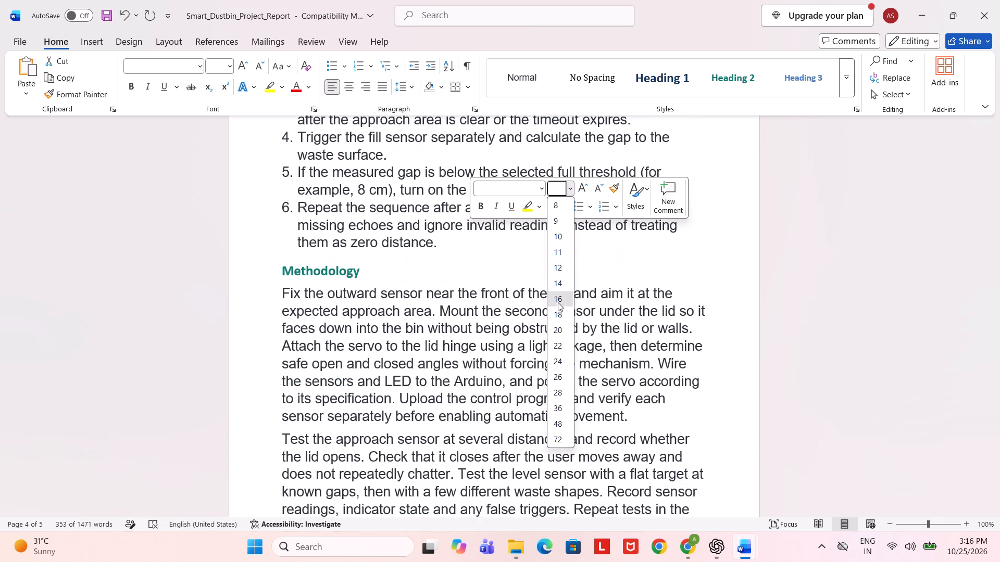
{"action": "left_click", "coordinate": [592, 256]}
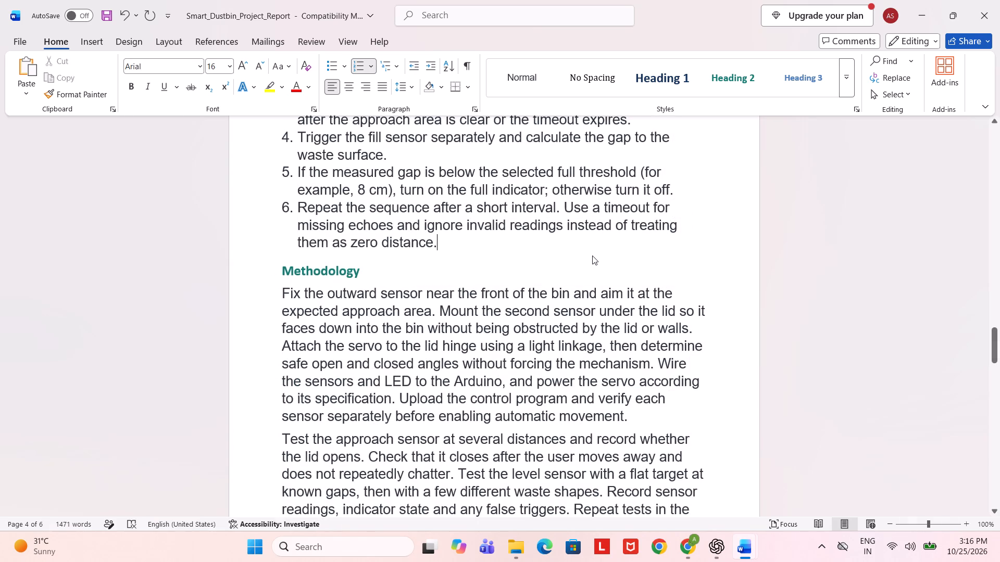
Set the "Results and Discussion" heading to font size 18.
{"action": "key", "text": "Down"}
{"action": "key", "text": "Down"}
{"action": "key", "text": "Down"}
{"action": "key", "text": "Down"}
{"action": "key", "text": "Down"}
{"action": "key", "text": "Down"}
{"action": "key", "text": "Down"}
{"action": "key", "text": "Down"}
{"action": "key", "text": "Down"}
{"action": "key", "text": "Down"}
{"action": "key", "text": "Down"}
{"action": "key", "text": "Down"}
{"action": "key", "text": "Down"}
{"action": "key", "text": "Down"}
{"action": "key", "text": "Down"}
{"action": "key", "text": "Down"}
{"action": "key", "text": "Down"}
{"action": "key", "text": "Down"}
{"action": "key", "text": "Down"}
{"action": "key", "text": "Down"}
{"action": "key", "text": "Down"}
{"action": "key", "text": "Down"}
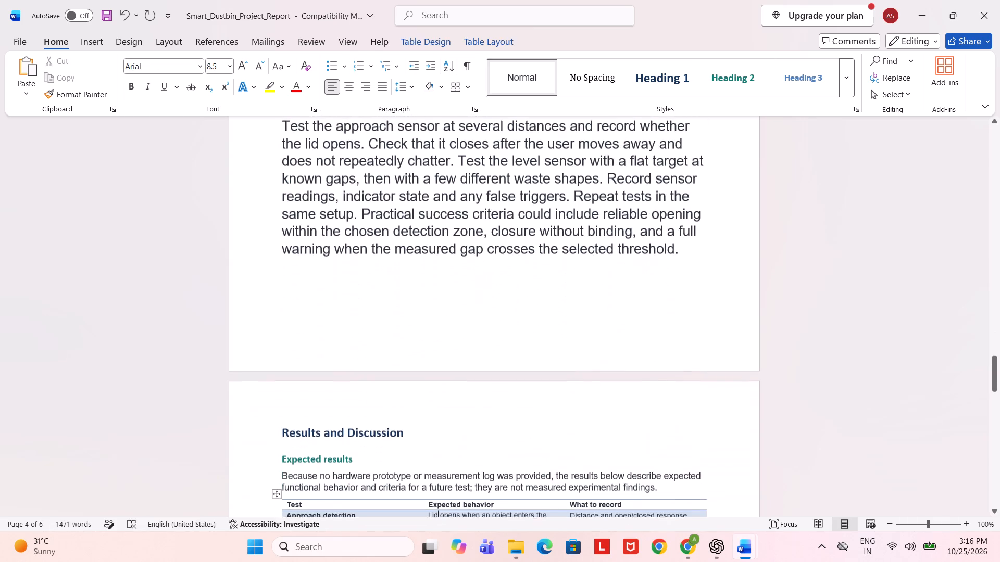
{"action": "key", "text": "Down"}
{"action": "key", "text": "Down"}
{"action": "key", "text": "Down"}
{"action": "key", "text": "Down"}
{"action": "key", "text": "Down"}
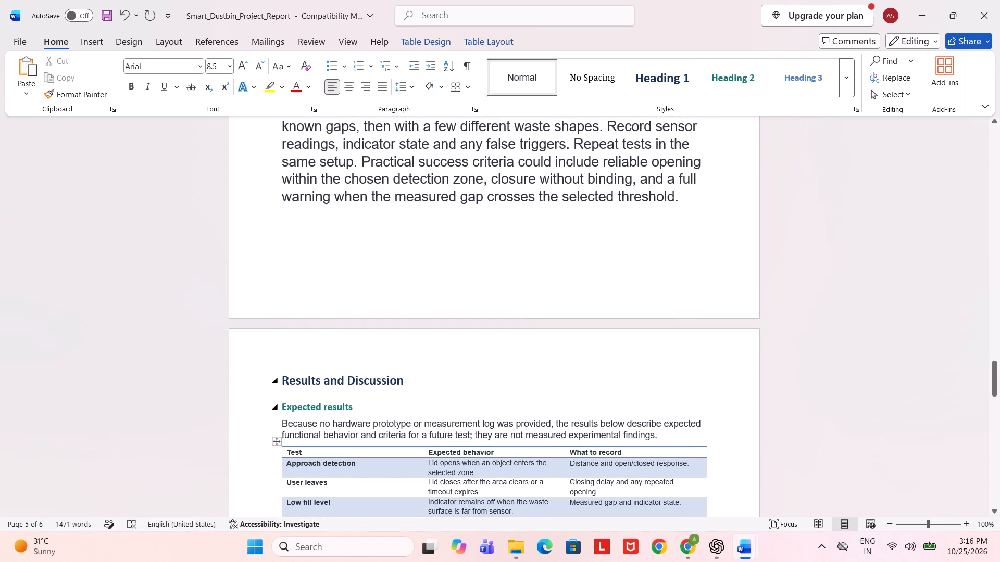
{"action": "left_click", "coordinate": [420, 388]}
{"action": "left_click_drag", "start_coordinate": [420, 388], "coordinate": [281, 386]}
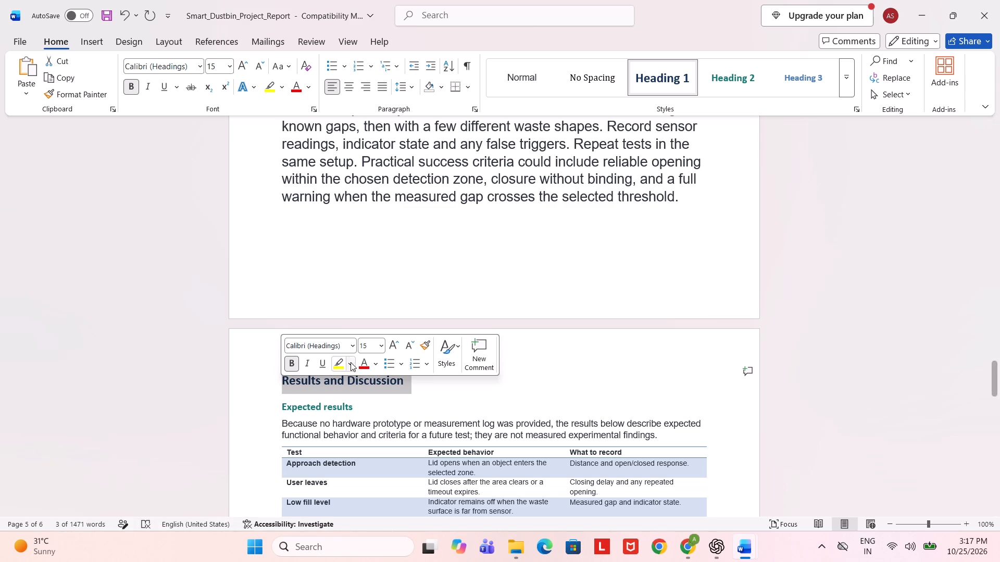
{"action": "left_click", "coordinate": [383, 344]}
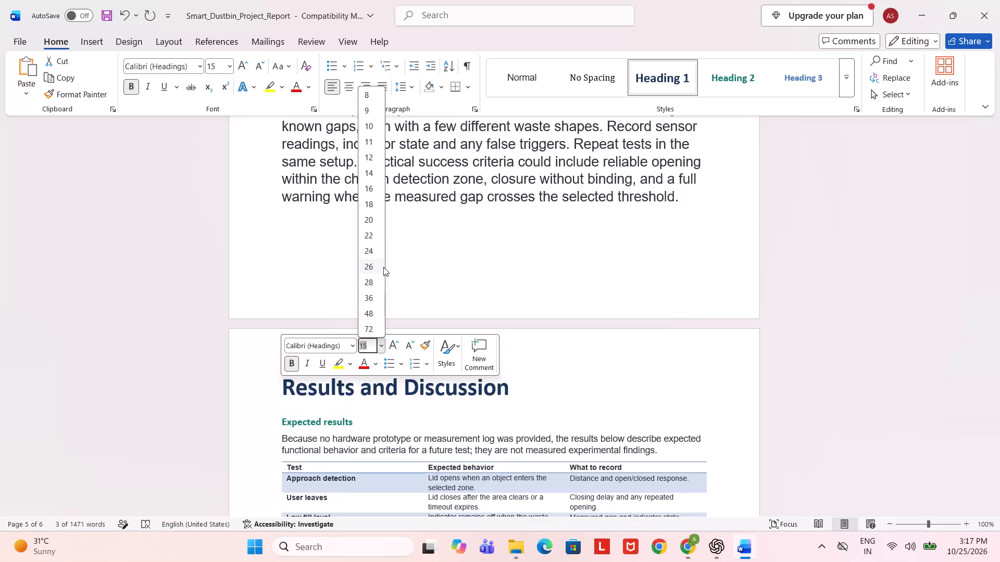
{"action": "left_click", "coordinate": [374, 208]}
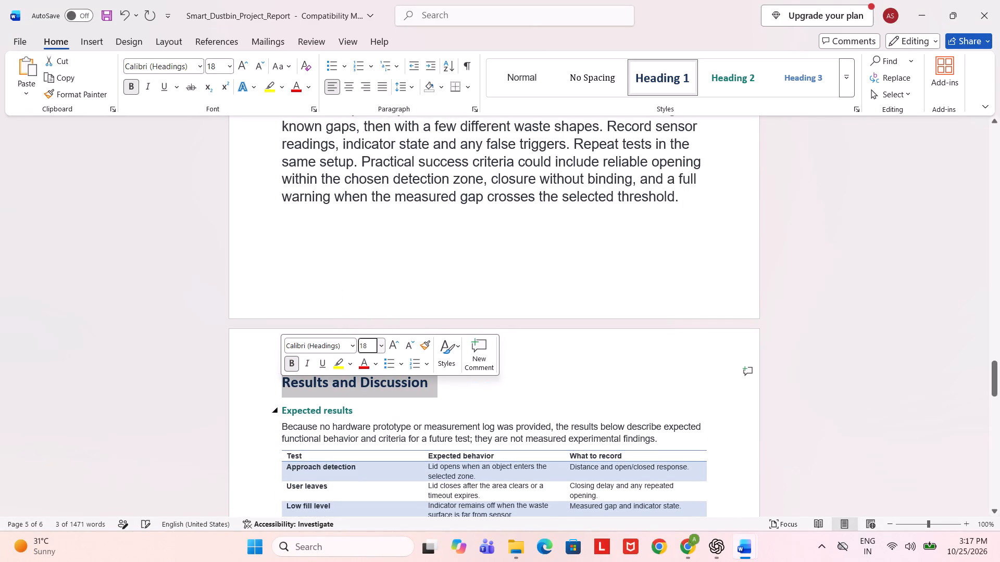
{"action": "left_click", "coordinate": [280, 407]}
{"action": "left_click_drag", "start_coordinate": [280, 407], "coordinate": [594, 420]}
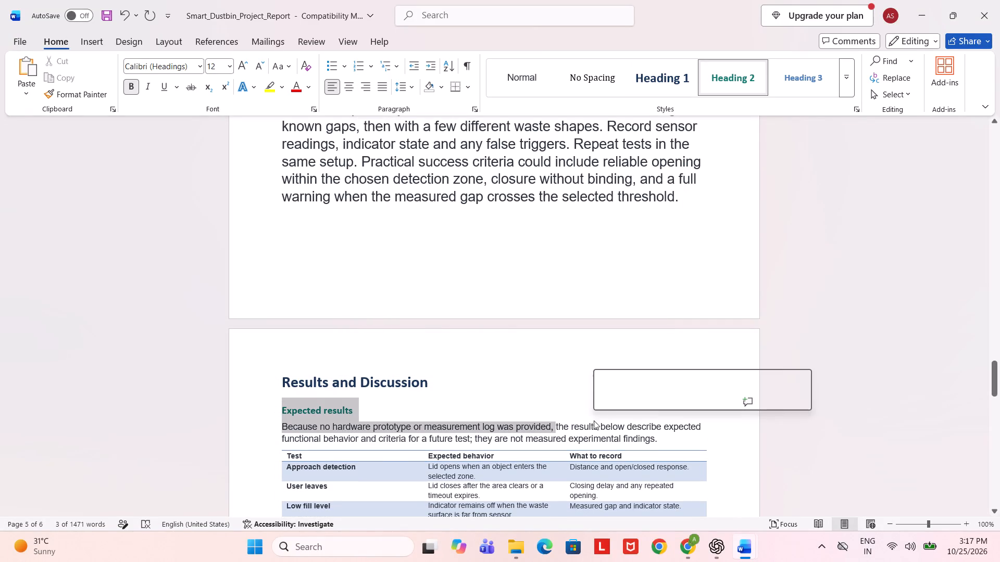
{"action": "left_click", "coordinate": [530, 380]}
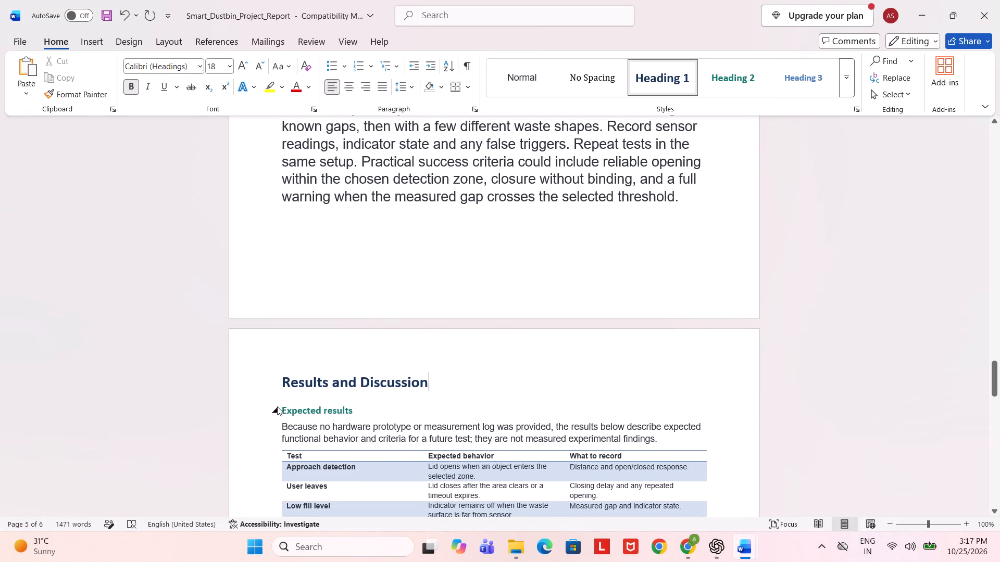
Set the "Expected results" subheading and the paragraph above its table to font size 16.
{"action": "left_click_drag", "start_coordinate": [285, 407], "coordinate": [433, 449]}
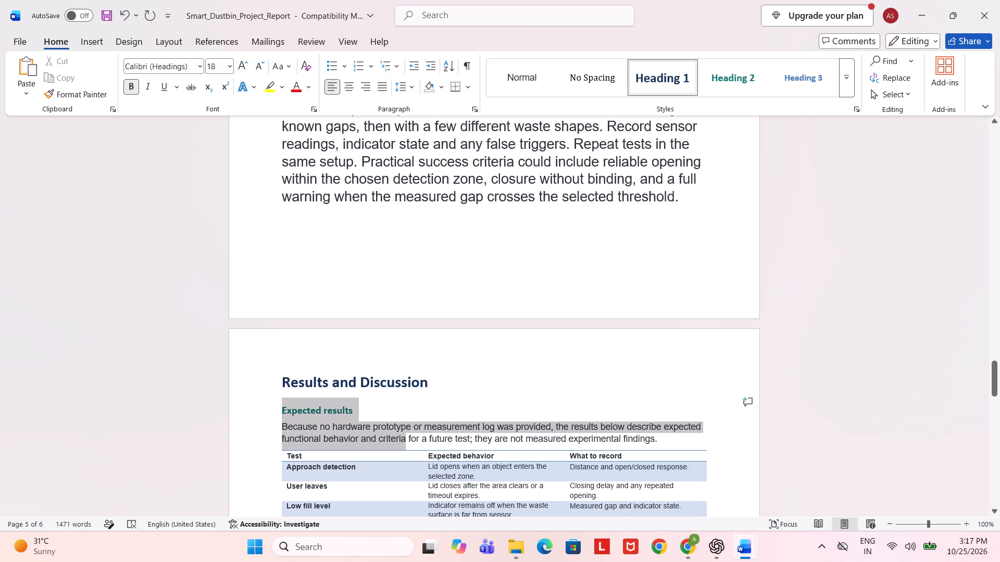
{"action": "left_click_drag", "start_coordinate": [433, 449], "coordinate": [657, 441]}
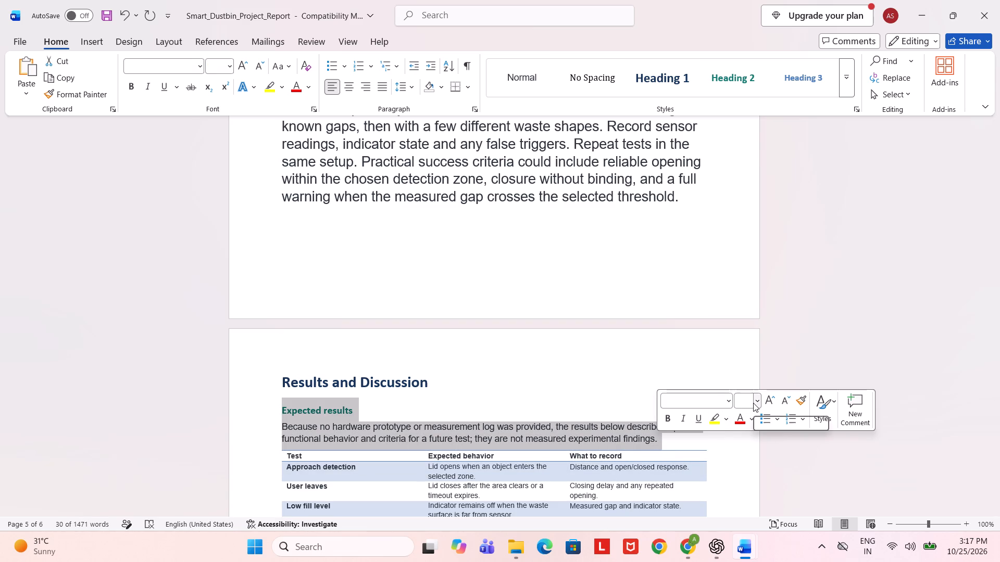
{"action": "left_click", "coordinate": [753, 403]}
{"action": "left_click", "coordinate": [753, 246]}
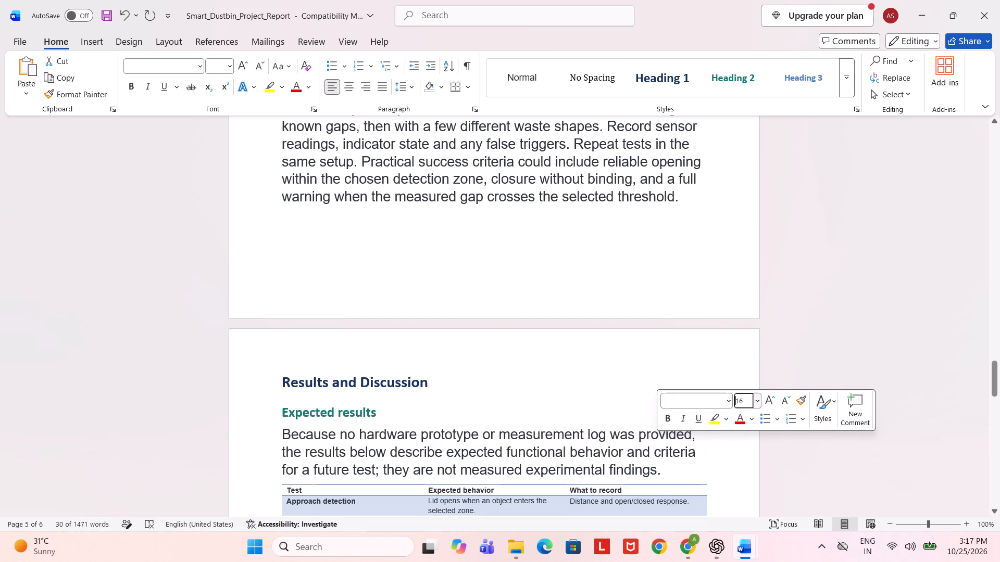
{"action": "left_click", "coordinate": [533, 401]}
Set the "Discussion" subheading and its three paragraphs to font size 16.
{"action": "key", "text": "Down"}
{"action": "key", "text": "Down"}
{"action": "key", "text": "Down"}
{"action": "key", "text": "Down"}
{"action": "key", "text": "Down"}
{"action": "key", "text": "Down"}
{"action": "key", "text": "Down"}
{"action": "key", "text": "Down"}
{"action": "key", "text": "Down"}
{"action": "key", "text": "Down"}
{"action": "key", "text": "Down"}
{"action": "key", "text": "Down"}
{"action": "key", "text": "Down"}
{"action": "key", "text": "Down"}
{"action": "key", "text": "Down"}
{"action": "key", "text": "Down"}
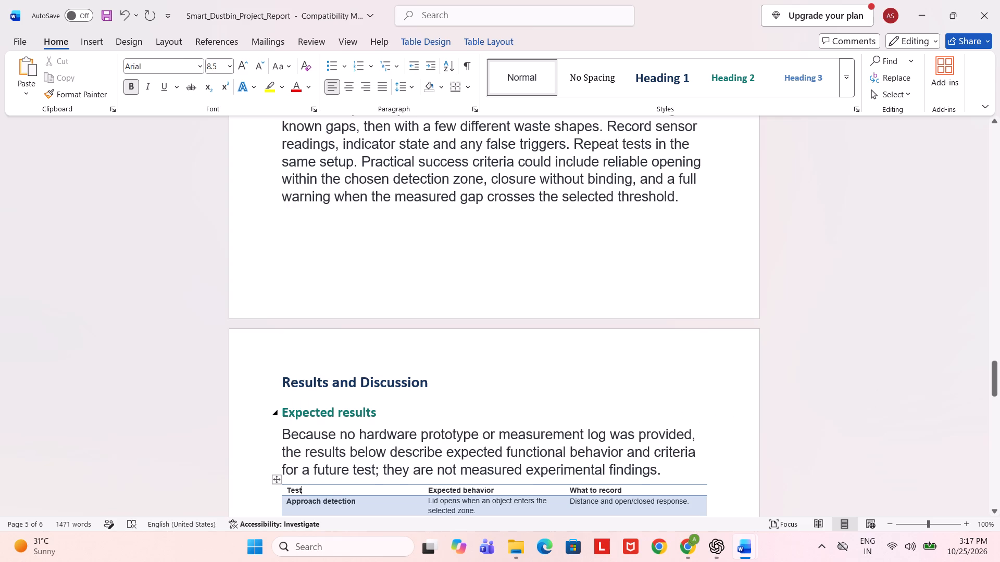
{"action": "key", "text": "Down"}
{"action": "key", "text": "Down"}
{"action": "key", "text": "Down"}
{"action": "key", "text": "Down"}
{"action": "key", "text": "Down"}
{"action": "key", "text": "Down"}
{"action": "key", "text": "Down"}
{"action": "key", "text": "Down"}
{"action": "key", "text": "Down"}
{"action": "key", "text": "Down"}
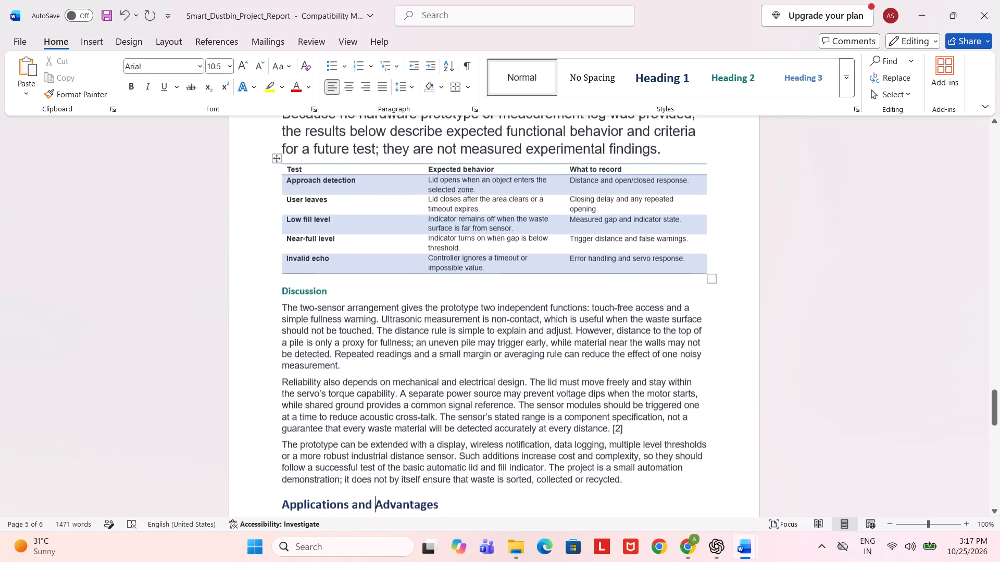
{"action": "key", "text": "Down"}
{"action": "key", "text": "Down"}
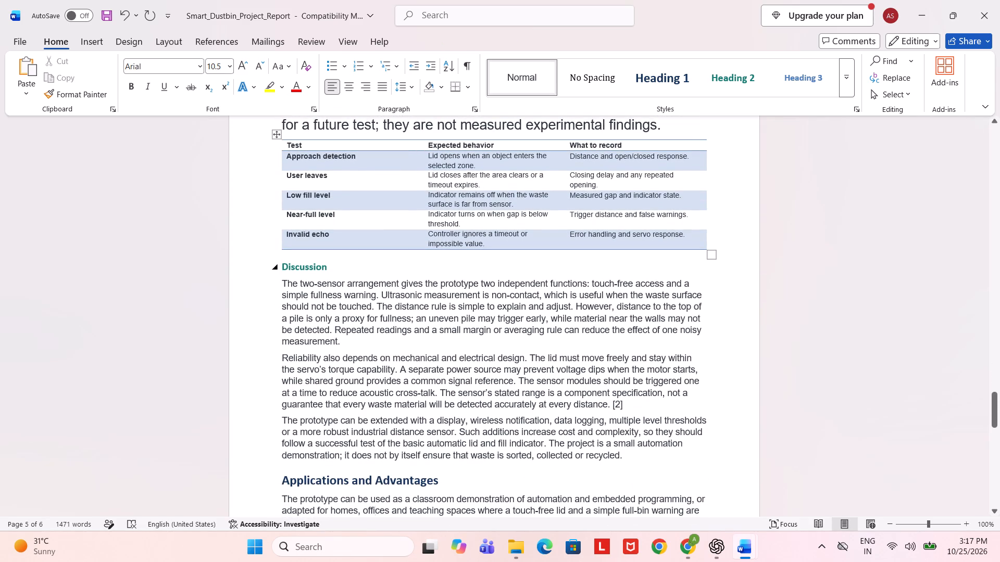
{"action": "left_click", "coordinate": [284, 273]}
{"action": "left_click_drag", "start_coordinate": [284, 273], "coordinate": [614, 458]}
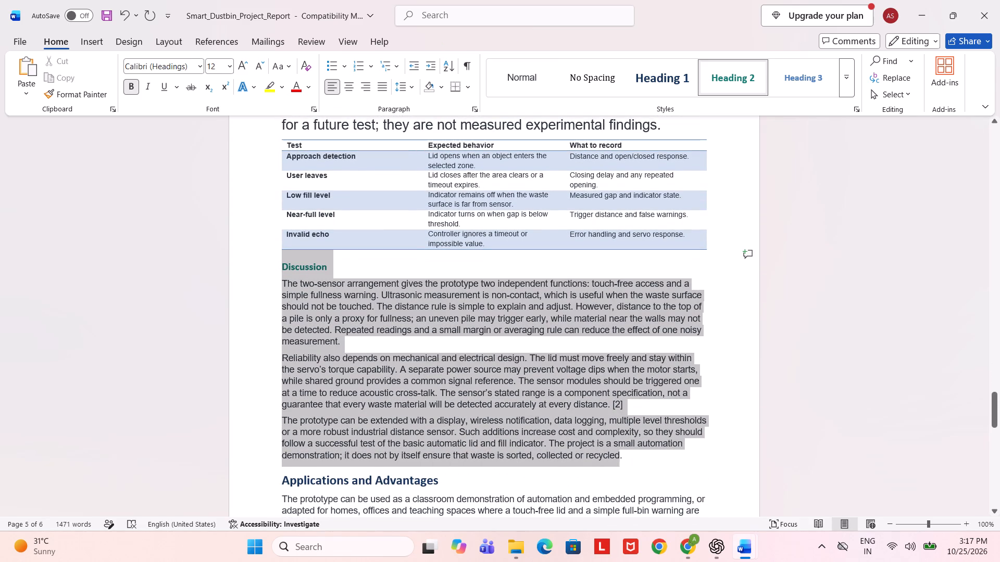
{"action": "left_click_drag", "start_coordinate": [614, 458], "coordinate": [668, 460]}
{"action": "left_click", "coordinate": [771, 421]}
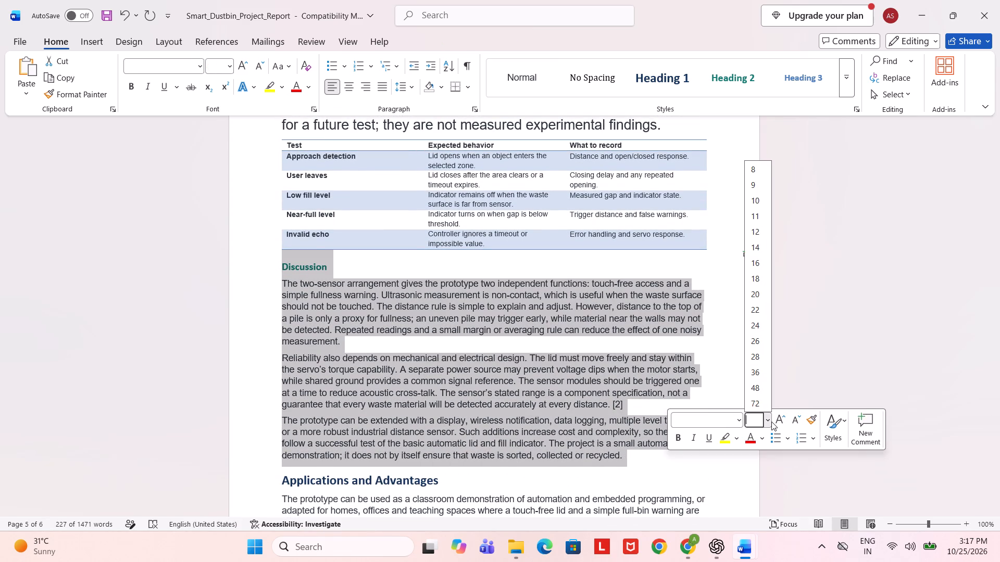
{"action": "left_click", "coordinate": [751, 262]}
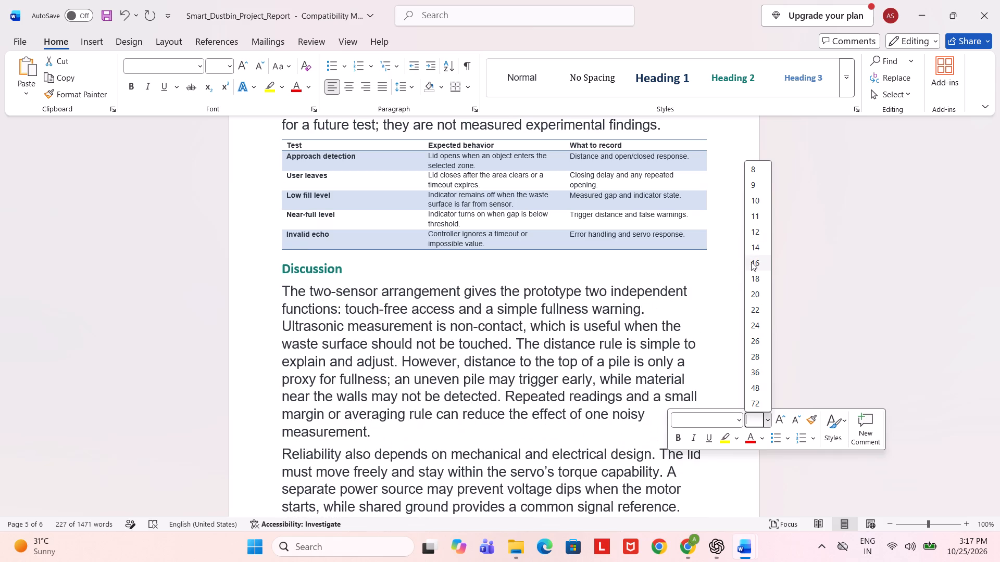
{"action": "left_click", "coordinate": [524, 419]}
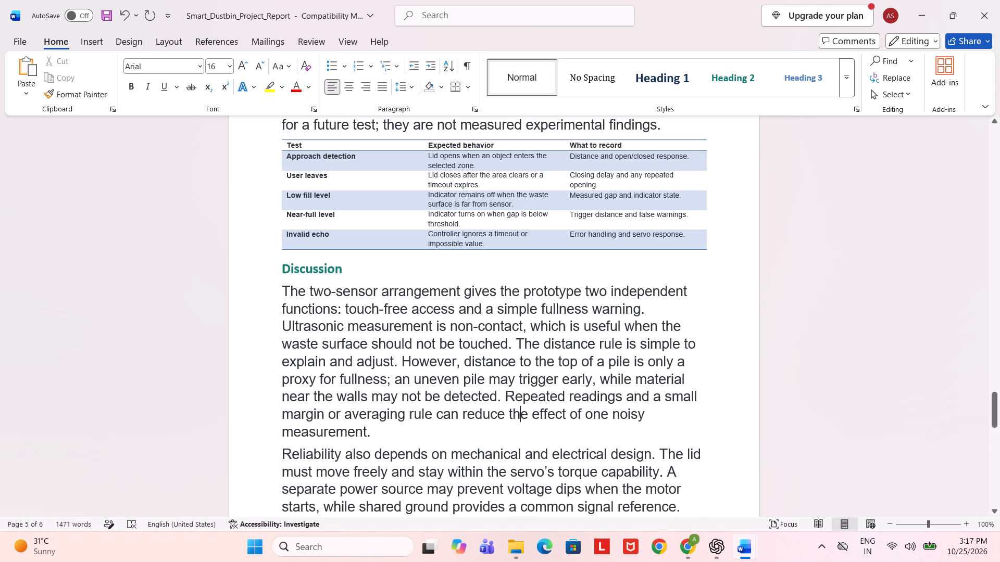
Delete the "[2]" citation at the end of the Discussion section's second paragraph.
{"action": "left_click", "coordinate": [646, 426]}
{"action": "key", "text": "Down"}
{"action": "key", "text": "Down"}
{"action": "key", "text": "Down"}
{"action": "key", "text": "Down"}
{"action": "key", "text": "Down"}
{"action": "key", "text": "Down"}
{"action": "key", "text": "Down"}
{"action": "key", "text": "Down"}
{"action": "key", "text": "Down"}
{"action": "key", "text": "Down"}
{"action": "key", "text": "Down"}
{"action": "key", "text": "Down"}
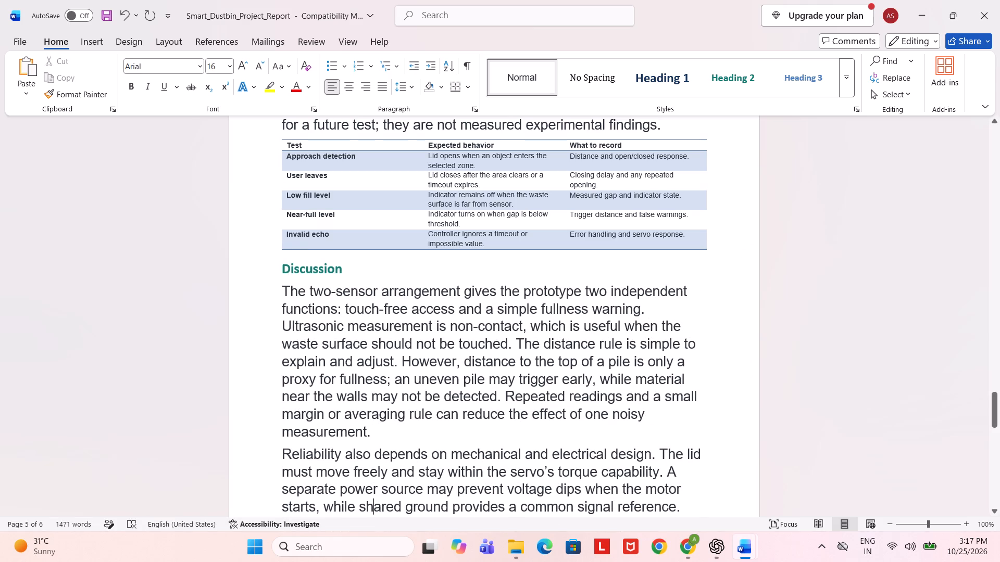
{"action": "key", "text": "Down"}
{"action": "key", "text": "Down"}
{"action": "left_click", "coordinate": [586, 295]}
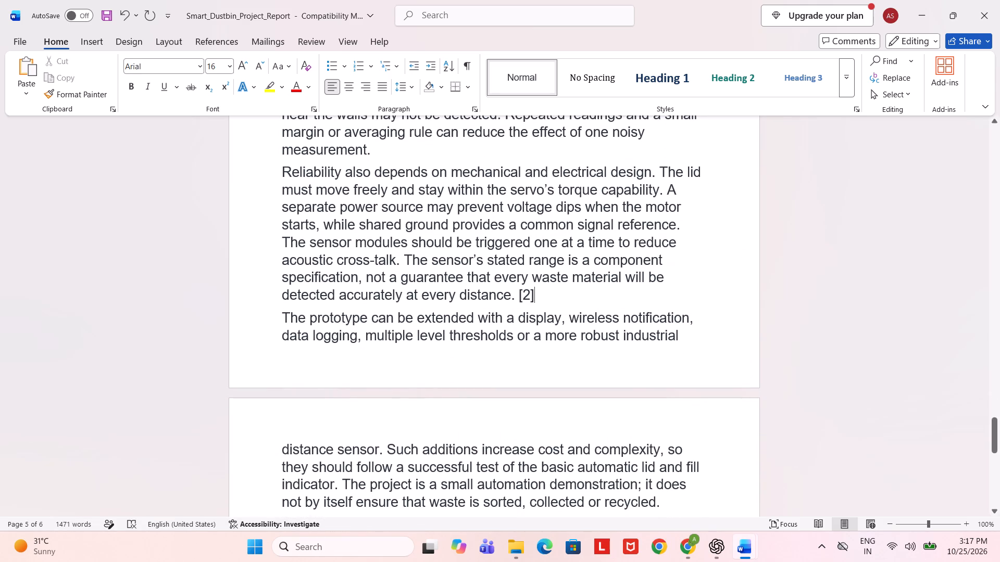
{"action": "key", "text": "BackSpace"}
{"action": "key", "text": "BackSpace"}
{"action": "key", "text": "BackSpace"}
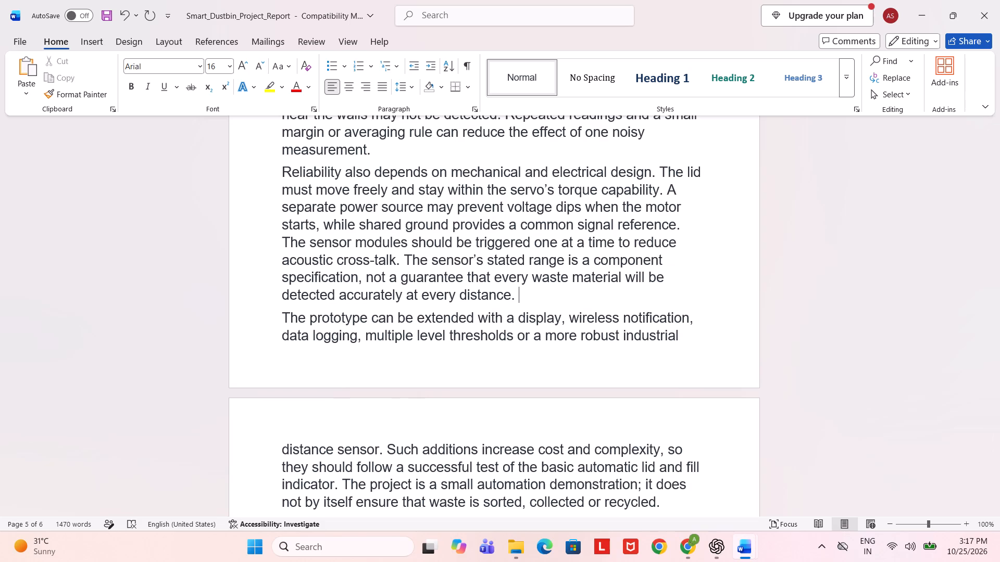
Look back over the paragraphs of the Discussion section.
{"action": "left_click", "coordinate": [529, 370]}
{"action": "key", "text": "Up"}
{"action": "key", "text": "Up"}
{"action": "key", "text": "Up"}
{"action": "key", "text": "Up"}
{"action": "key", "text": "Up"}
{"action": "key", "text": "Up"}
{"action": "key", "text": "Up"}
{"action": "key", "text": "Up"}
{"action": "key", "text": "Up"}
{"action": "key", "text": "Up"}
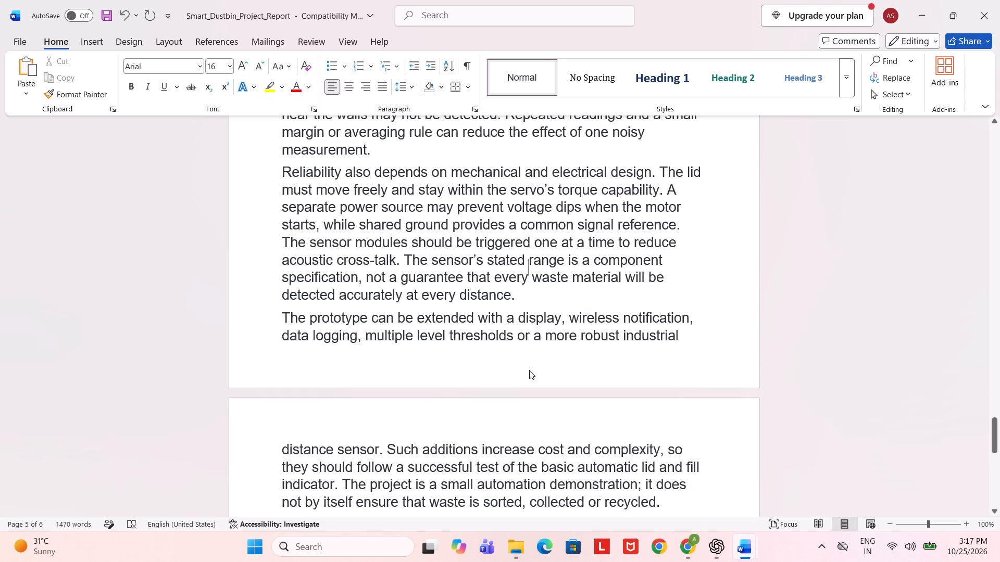
{"action": "key", "text": "Up"}
{"action": "key", "text": "Up"}
{"action": "key", "text": "Up"}
{"action": "key", "text": "Up"}
{"action": "key", "text": "Up"}
{"action": "key", "text": "Up"}
{"action": "key", "text": "Up"}
{"action": "key", "text": "Up"}
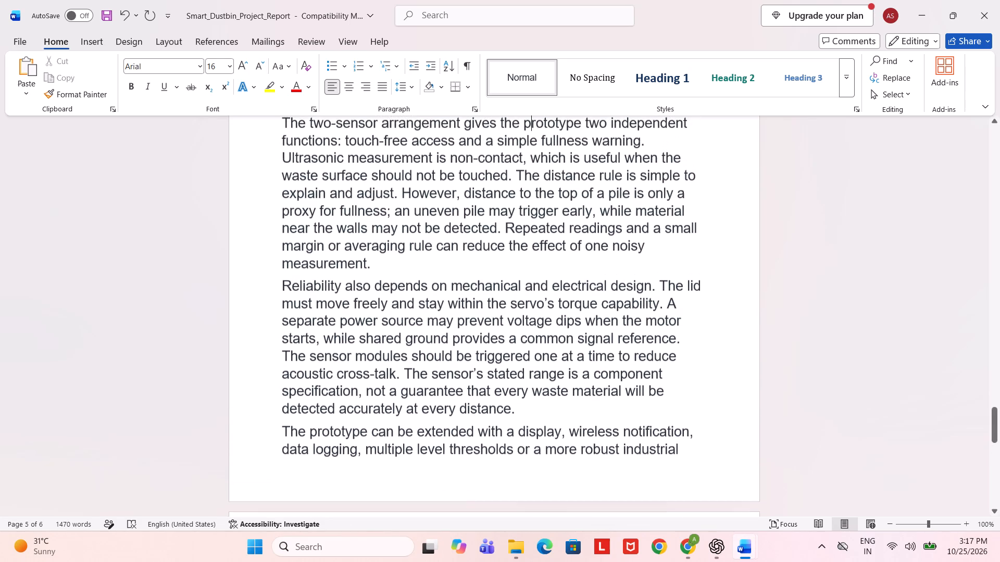
{"action": "key", "text": "Up"}
{"action": "key", "text": "Up"}
Set the "Applications and Advantages" heading to font size 18.
{"action": "key", "text": "Down"}
{"action": "key", "text": "Down"}
{"action": "key", "text": "Down"}
{"action": "key", "text": "Down"}
{"action": "key", "text": "Down"}
{"action": "key", "text": "Down"}
{"action": "key", "text": "Down"}
{"action": "key", "text": "Down"}
{"action": "key", "text": "Down"}
{"action": "key", "text": "Down"}
{"action": "key", "text": "Down"}
{"action": "key", "text": "Down"}
{"action": "key", "text": "Down"}
{"action": "key", "text": "Down"}
{"action": "key", "text": "Down"}
{"action": "key", "text": "Down"}
{"action": "key", "text": "Down"}
{"action": "key", "text": "Down"}
{"action": "key", "text": "Down"}
{"action": "key", "text": "Down"}
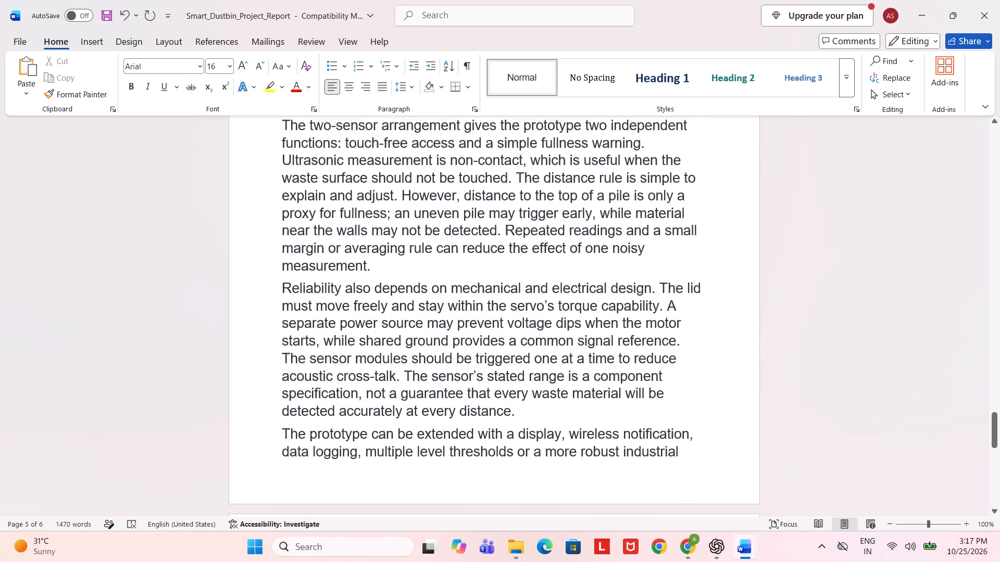
{"action": "key", "text": "Down"}
{"action": "key", "text": "Down"}
{"action": "key", "text": "Down"}
{"action": "key", "text": "Down"}
{"action": "key", "text": "Down"}
{"action": "key", "text": "Down"}
{"action": "key", "text": "Down"}
{"action": "key", "text": "Down"}
{"action": "key", "text": "Down"}
{"action": "key", "text": "Down"}
{"action": "key", "text": "Down"}
{"action": "key", "text": "Down"}
{"action": "key", "text": "Down"}
{"action": "key", "text": "Down"}
{"action": "key", "text": "Down"}
{"action": "key", "text": "Down"}
{"action": "key", "text": "Down"}
{"action": "key", "text": "Down"}
{"action": "key", "text": "Down"}
{"action": "key", "text": "Down"}
{"action": "key", "text": "Down"}
{"action": "key", "text": "Down"}
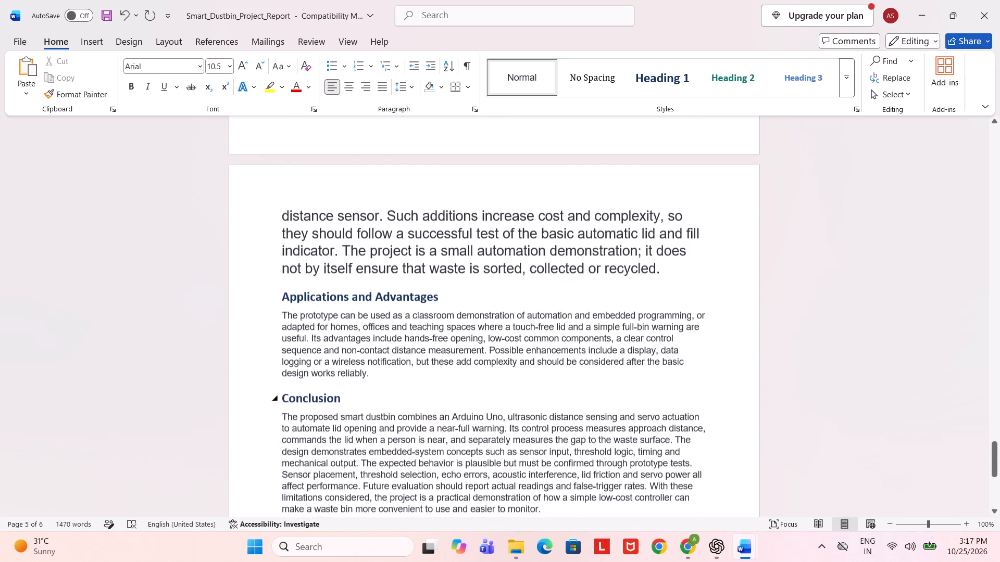
{"action": "left_click", "coordinate": [461, 257]}
{"action": "left_click_drag", "start_coordinate": [461, 257], "coordinate": [369, 253]}
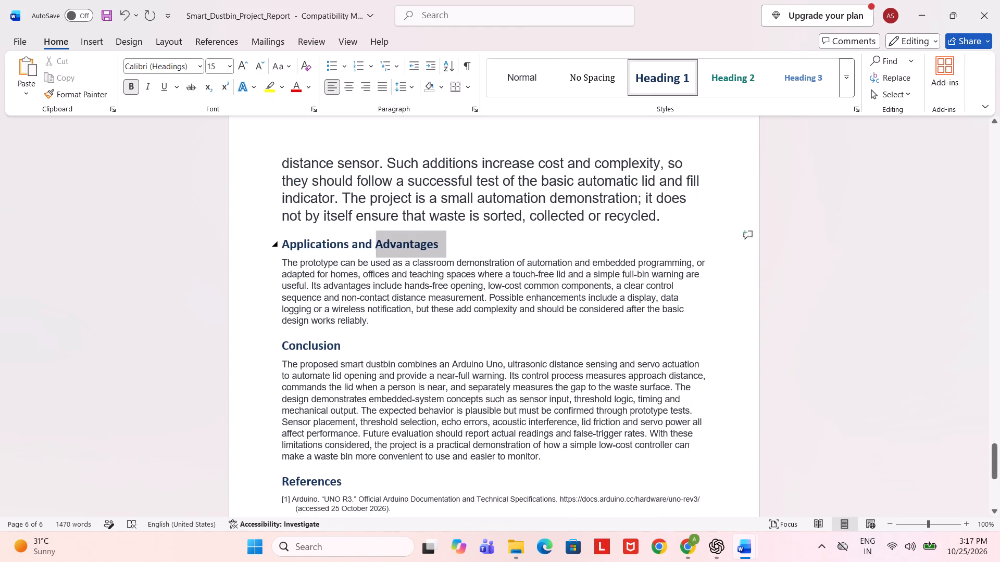
{"action": "left_click_drag", "start_coordinate": [369, 253], "coordinate": [284, 251]}
{"action": "left_click", "coordinate": [382, 212]}
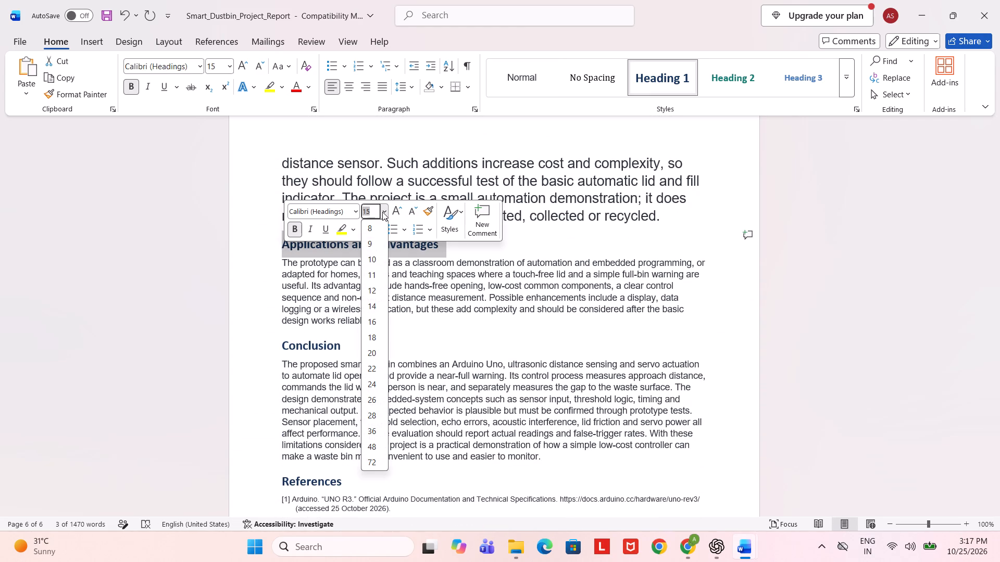
{"action": "left_click", "coordinate": [372, 333]}
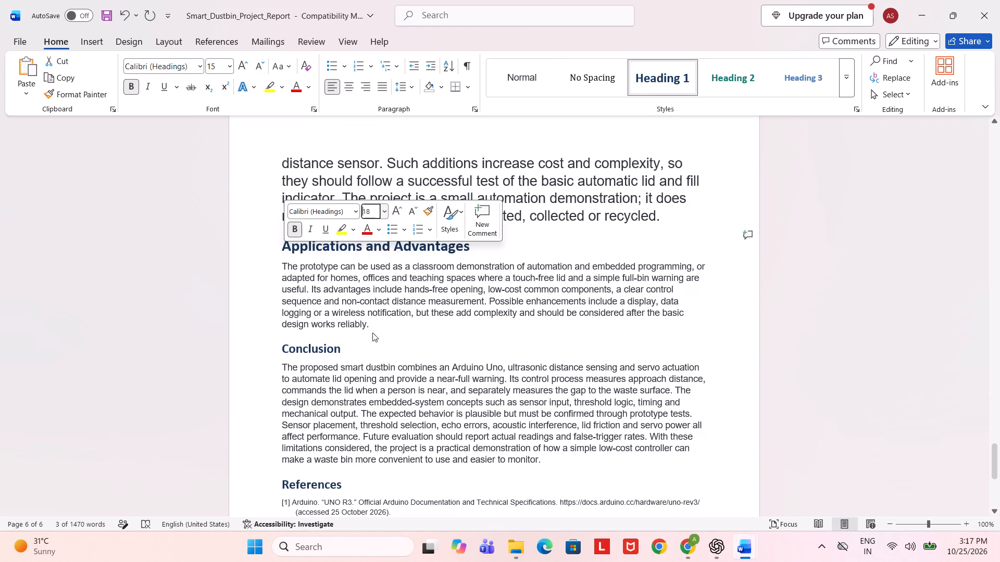
Set the paragraph under "Applications and Advantages" to font size 16.
{"action": "left_click", "coordinate": [280, 271]}
{"action": "left_click_drag", "start_coordinate": [280, 271], "coordinate": [402, 319]}
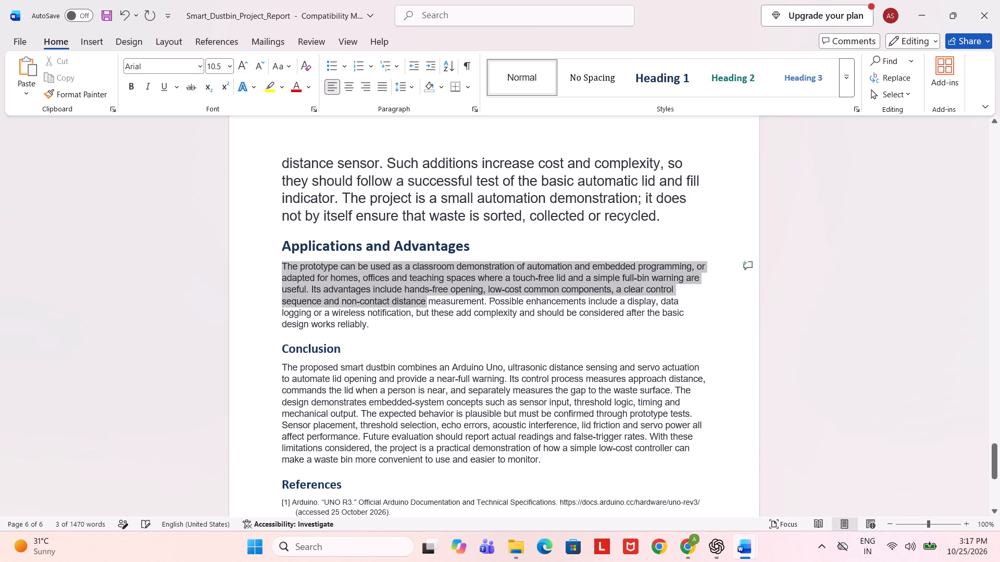
{"action": "left_click_drag", "start_coordinate": [402, 319], "coordinate": [403, 326]}
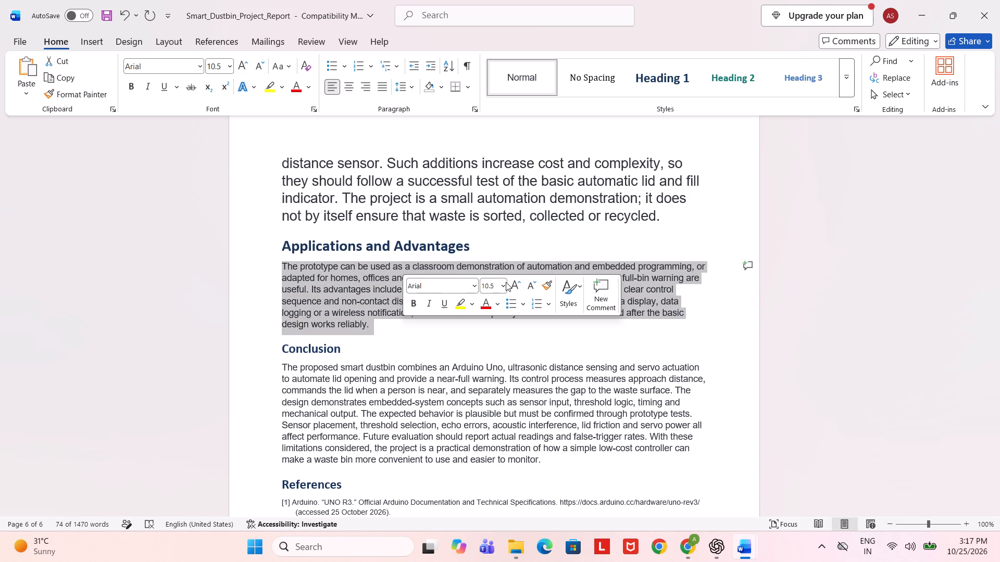
{"action": "left_click", "coordinate": [506, 282]}
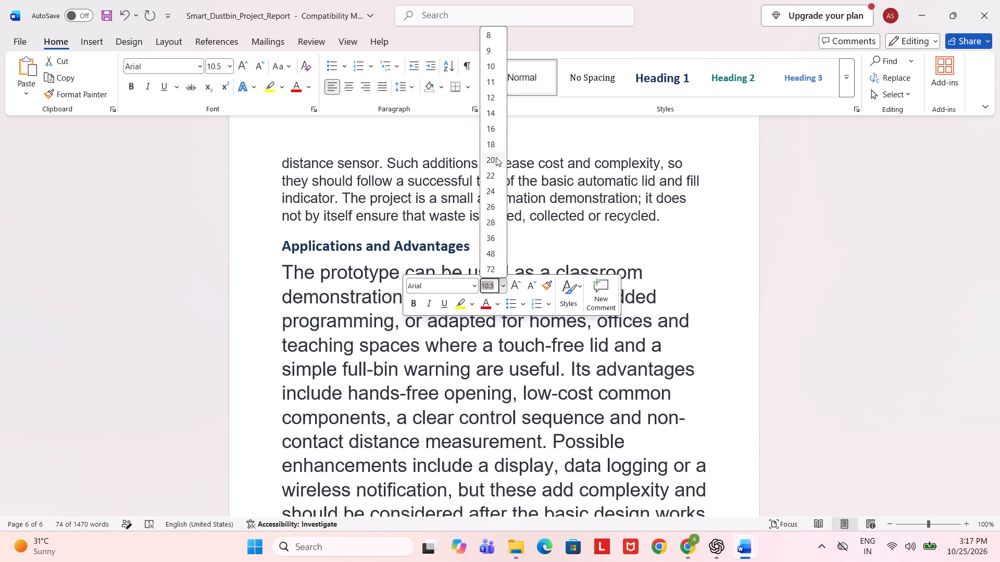
{"action": "left_click", "coordinate": [497, 127]}
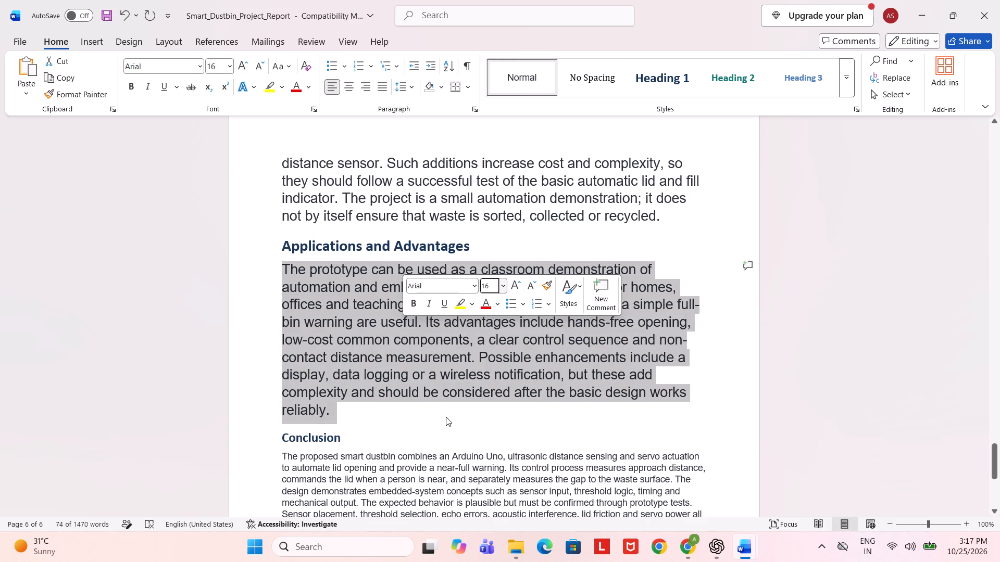
Set the "Conclusion" heading to font size 18.
{"action": "left_click", "coordinate": [446, 417]}
{"action": "key", "text": "Down"}
{"action": "key", "text": "Down"}
{"action": "key", "text": "Down"}
{"action": "key", "text": "Down"}
{"action": "key", "text": "Down"}
{"action": "key", "text": "Down"}
{"action": "key", "text": "Down"}
{"action": "key", "text": "Down"}
{"action": "key", "text": "Down"}
{"action": "key", "text": "Down"}
{"action": "key", "text": "Down"}
{"action": "key", "text": "Down"}
{"action": "key", "text": "Down"}
{"action": "key", "text": "Down"}
{"action": "key", "text": "Down"}
{"action": "key", "text": "Down"}
{"action": "key", "text": "Down"}
{"action": "key", "text": "Down"}
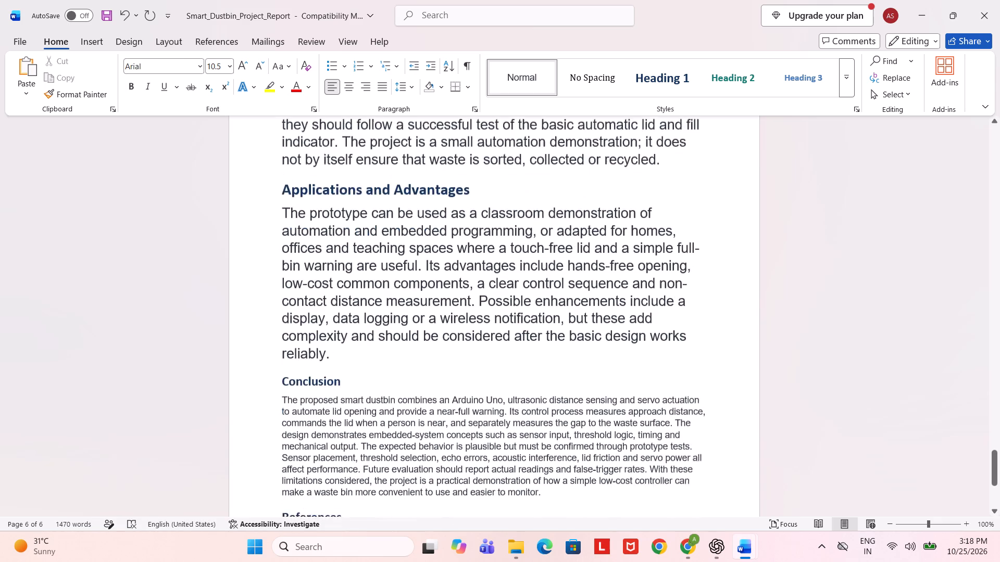
{"action": "key", "text": "Down"}
{"action": "key", "text": "Down"}
{"action": "key", "text": "Down"}
{"action": "key", "text": "Down"}
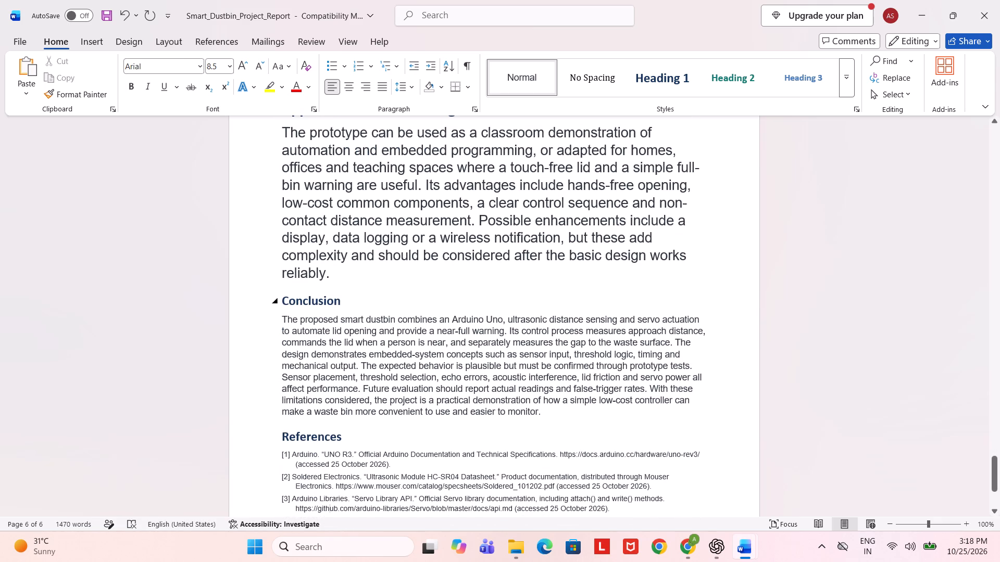
{"action": "left_click", "coordinate": [353, 301]}
{"action": "left_click_drag", "start_coordinate": [353, 301], "coordinate": [278, 297]}
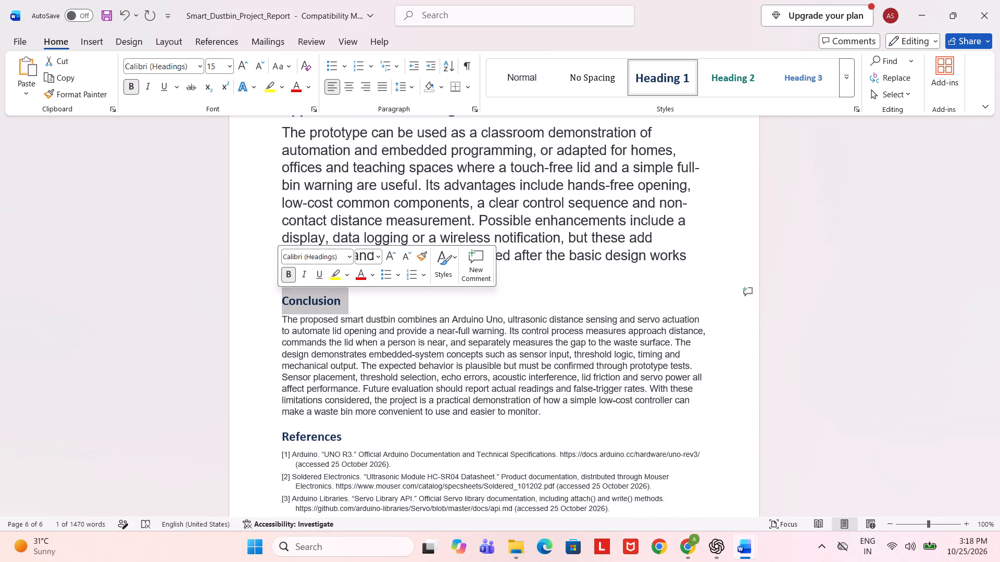
{"action": "left_click", "coordinate": [378, 257]}
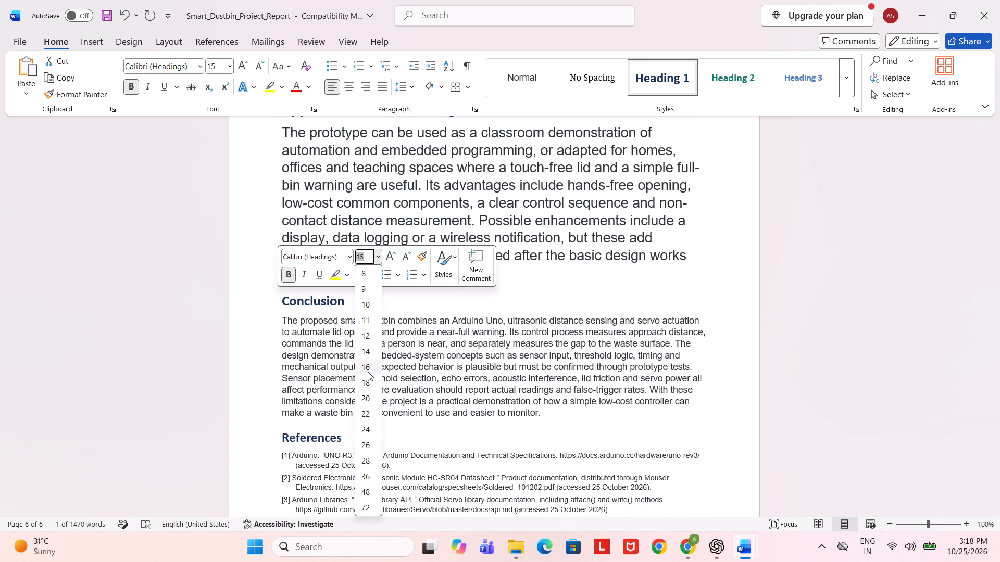
{"action": "left_click", "coordinate": [366, 382]}
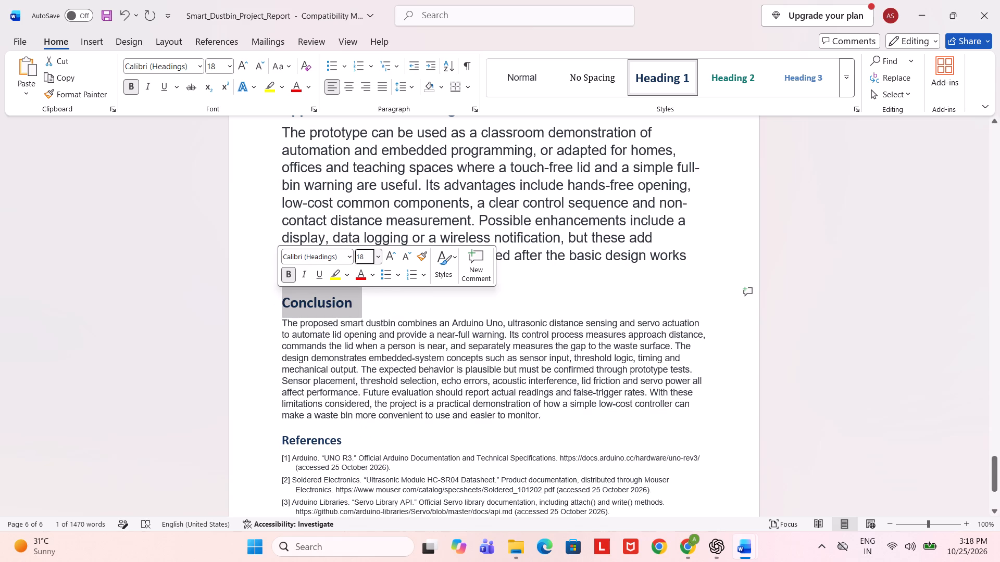
Set the paragraph under "Conclusion" to font size 16.
{"action": "left_click", "coordinate": [280, 320]}
{"action": "left_click_drag", "start_coordinate": [280, 320], "coordinate": [511, 416]}
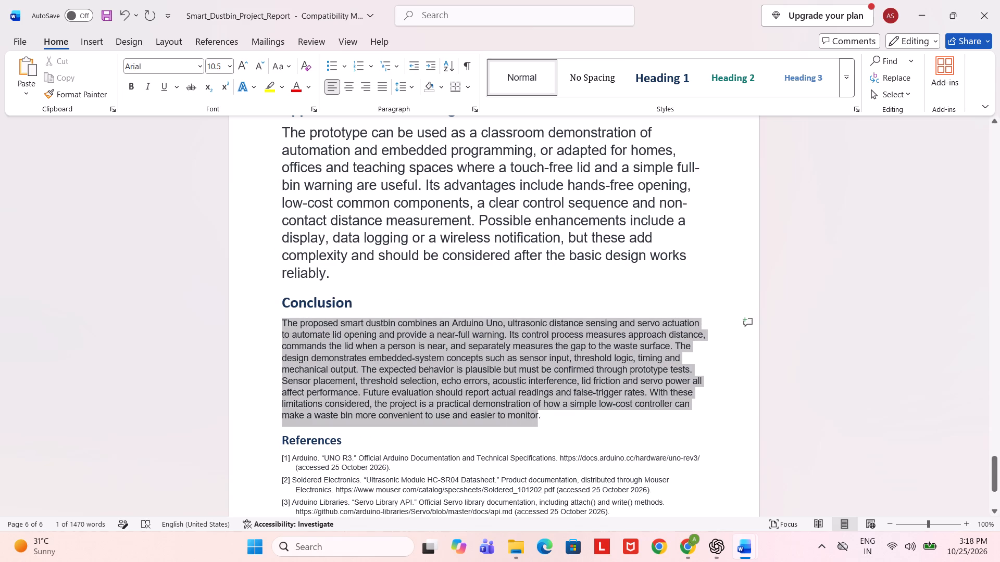
{"action": "left_click_drag", "start_coordinate": [511, 416], "coordinate": [516, 416]}
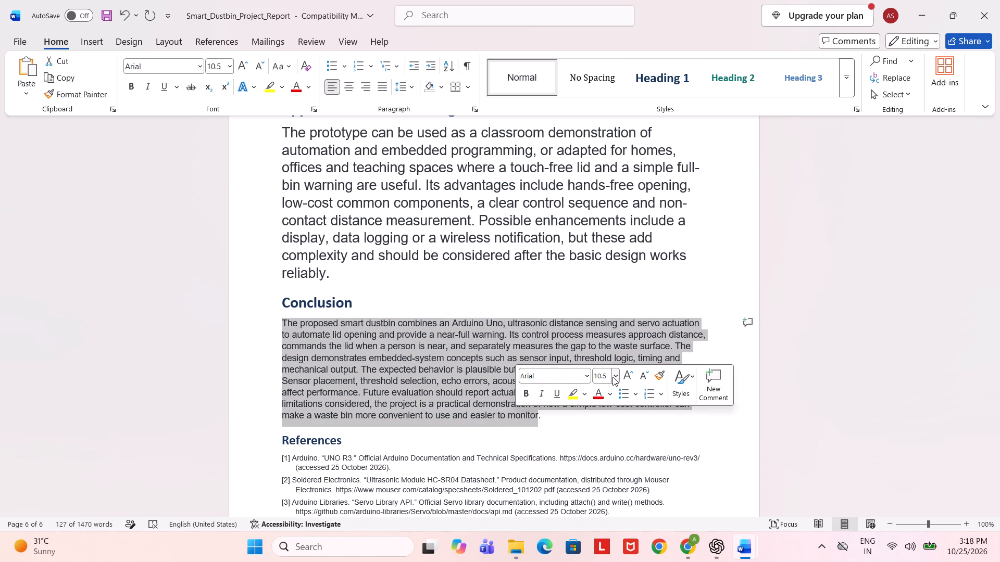
{"action": "left_click", "coordinate": [612, 377]}
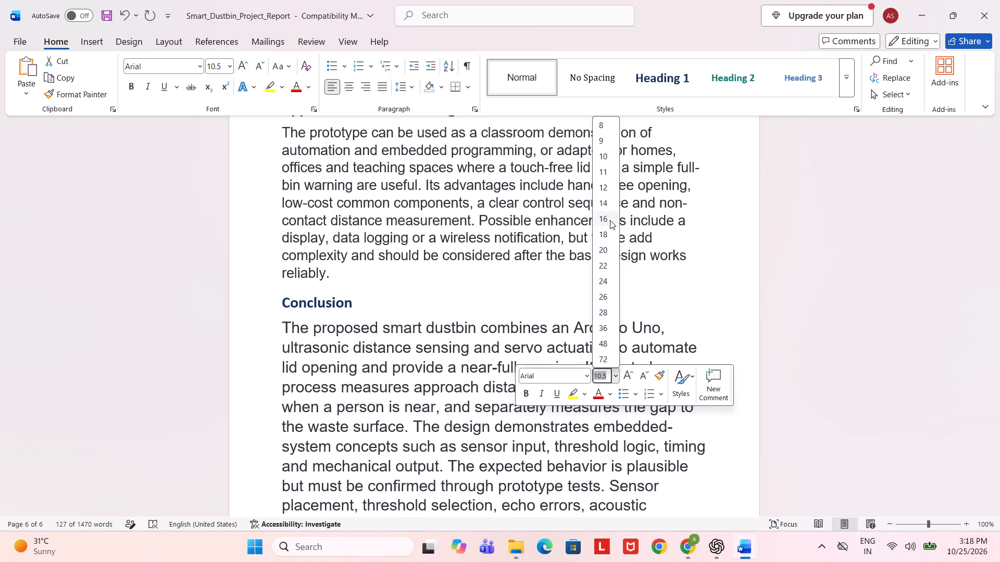
{"action": "left_click", "coordinate": [610, 220]}
Set the "References" heading to font size 18.
{"action": "left_click", "coordinate": [506, 293]}
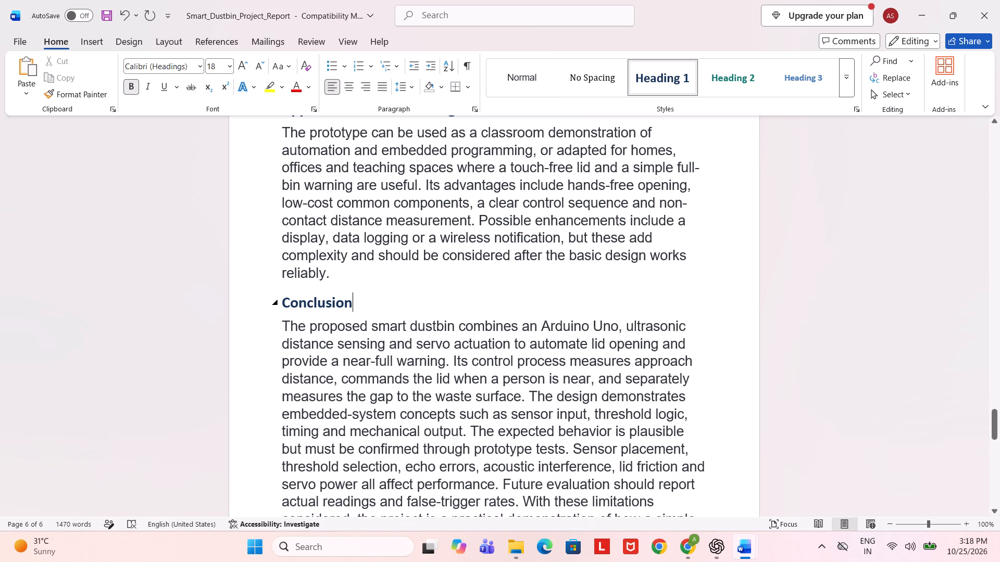
{"action": "key", "text": "Down"}
{"action": "key", "text": "Down"}
{"action": "key", "text": "Down"}
{"action": "key", "text": "Down"}
{"action": "key", "text": "Down"}
{"action": "key", "text": "Down"}
{"action": "key", "text": "Down"}
{"action": "key", "text": "Down"}
{"action": "key", "text": "Down"}
{"action": "key", "text": "Down"}
{"action": "key", "text": "Down"}
{"action": "key", "text": "Down"}
{"action": "key", "text": "Down"}
{"action": "key", "text": "Down"}
{"action": "key", "text": "Down"}
{"action": "key", "text": "Down"}
{"action": "key", "text": "Down"}
{"action": "key", "text": "Down"}
{"action": "key", "text": "Down"}
{"action": "key", "text": "Down"}
{"action": "key", "text": "Down"}
{"action": "key", "text": "Down"}
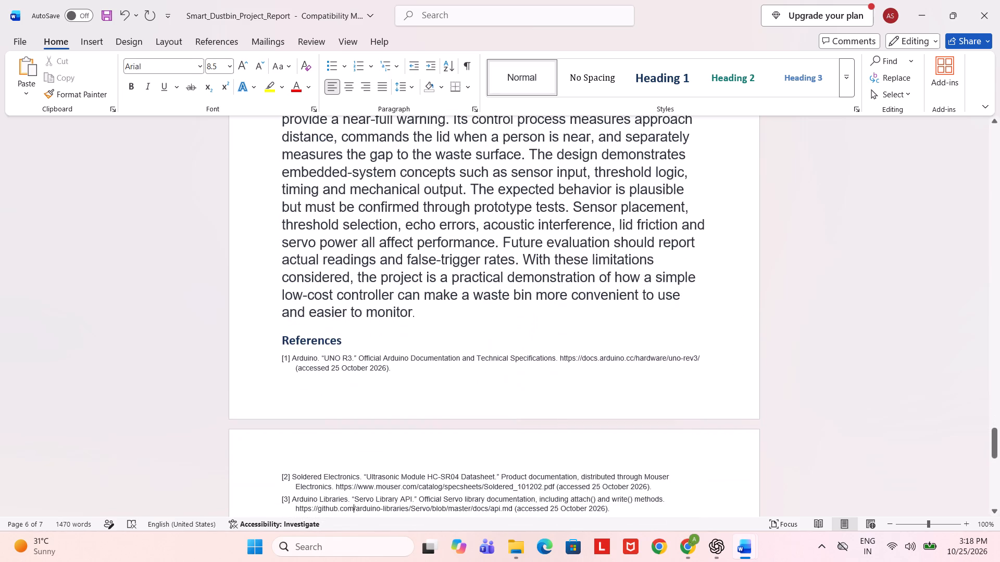
{"action": "key", "text": "Down"}
{"action": "key", "text": "Down"}
{"action": "key", "text": "Down"}
{"action": "key", "text": "Down"}
{"action": "key", "text": "Down"}
{"action": "left_click_drag", "start_coordinate": [279, 336], "coordinate": [283, 340]}
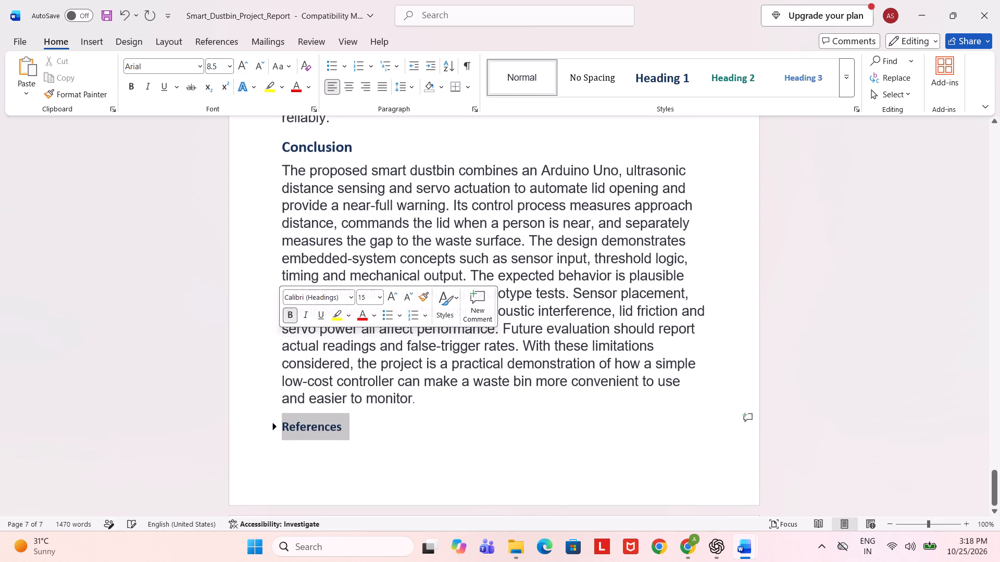
{"action": "left_click_drag", "start_coordinate": [283, 340], "coordinate": [358, 461]}
{"action": "left_click", "coordinate": [273, 420]}
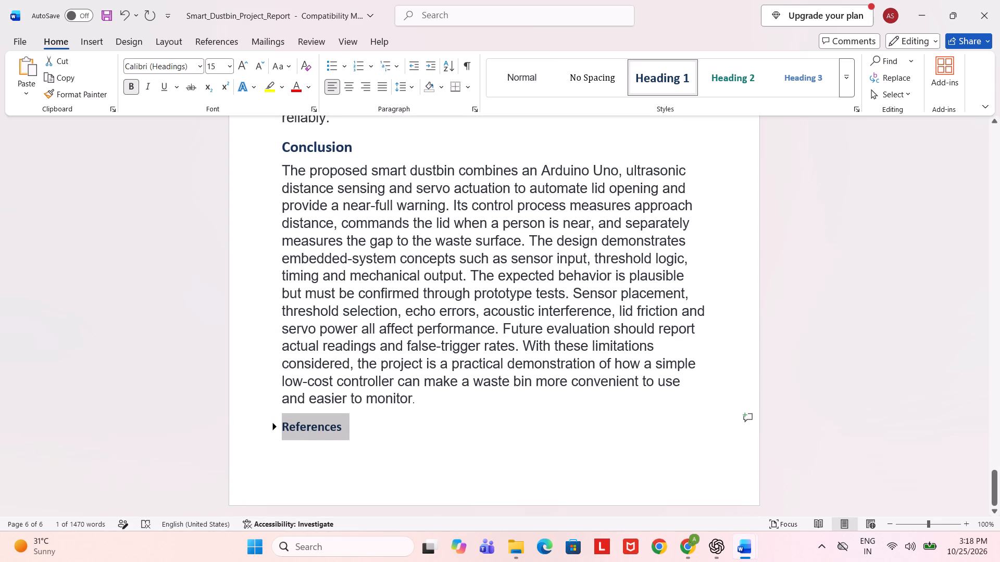
{"action": "left_click", "coordinate": [274, 424]}
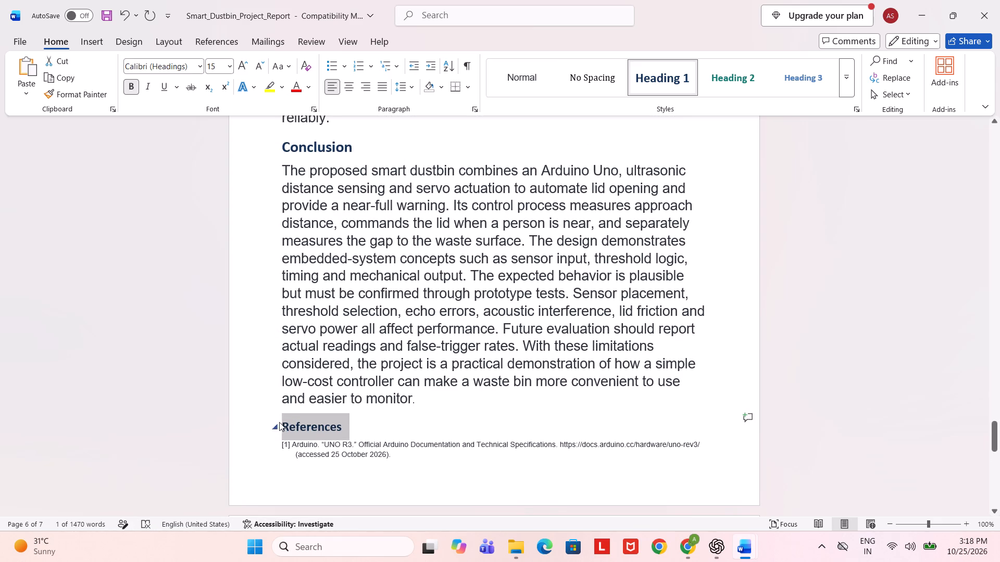
{"action": "double_click", "coordinate": [358, 421]}
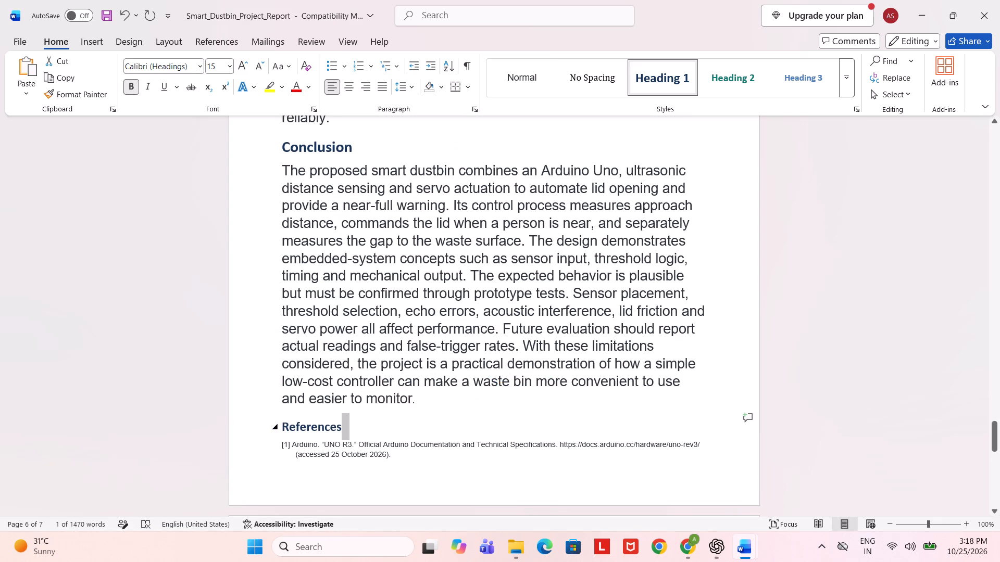
{"action": "left_click", "coordinate": [286, 423]}
{"action": "left_click_drag", "start_coordinate": [286, 423], "coordinate": [330, 431]}
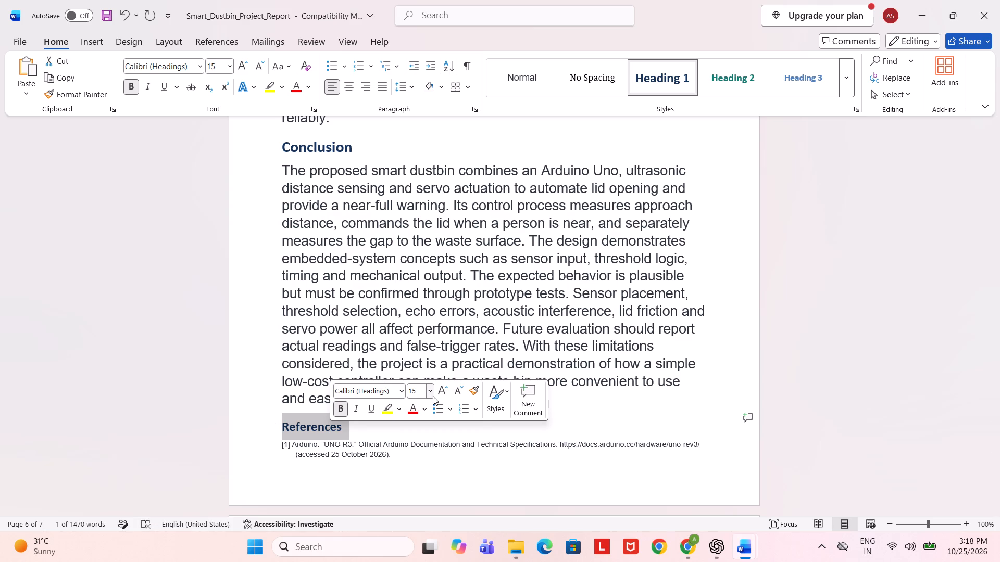
{"action": "left_click", "coordinate": [431, 394]}
{"action": "left_click", "coordinate": [424, 250]}
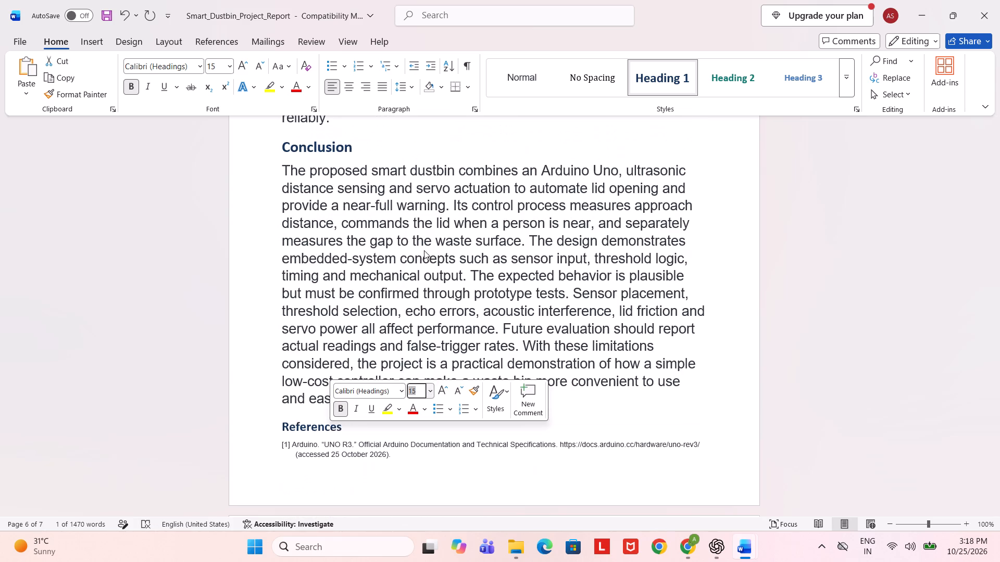
Set the three reference entries under "References" to font size 16.
{"action": "left_click", "coordinate": [282, 450]}
{"action": "left_click_drag", "start_coordinate": [282, 450], "coordinate": [472, 152]}
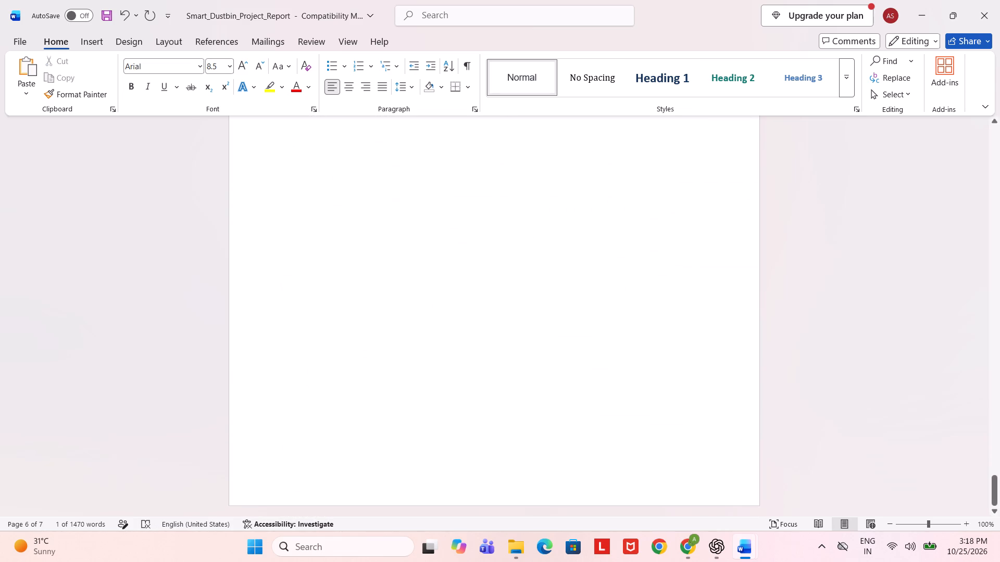
{"action": "left_click_drag", "start_coordinate": [472, 152], "coordinate": [533, 519]}
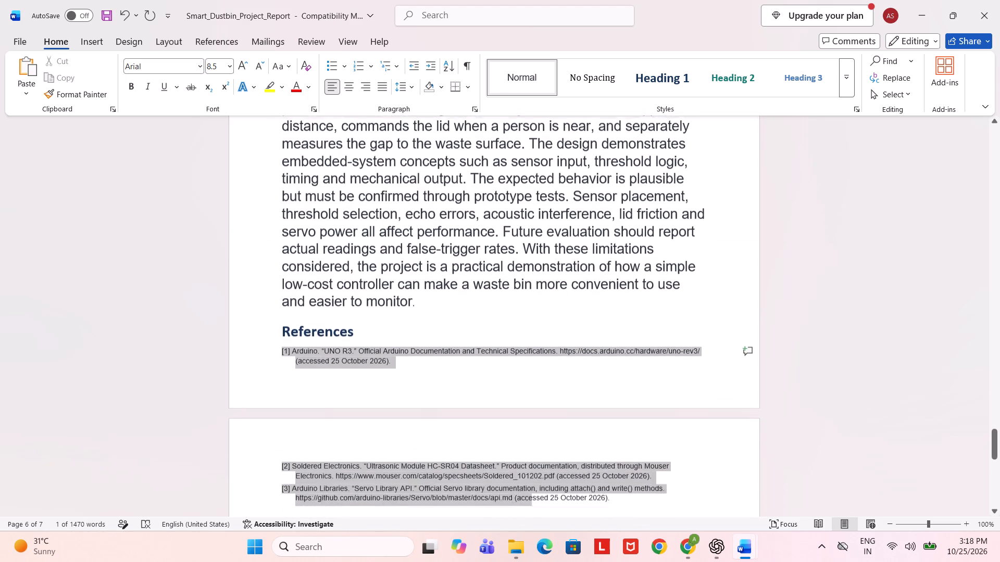
{"action": "left_click_drag", "start_coordinate": [533, 519], "coordinate": [622, 484]}
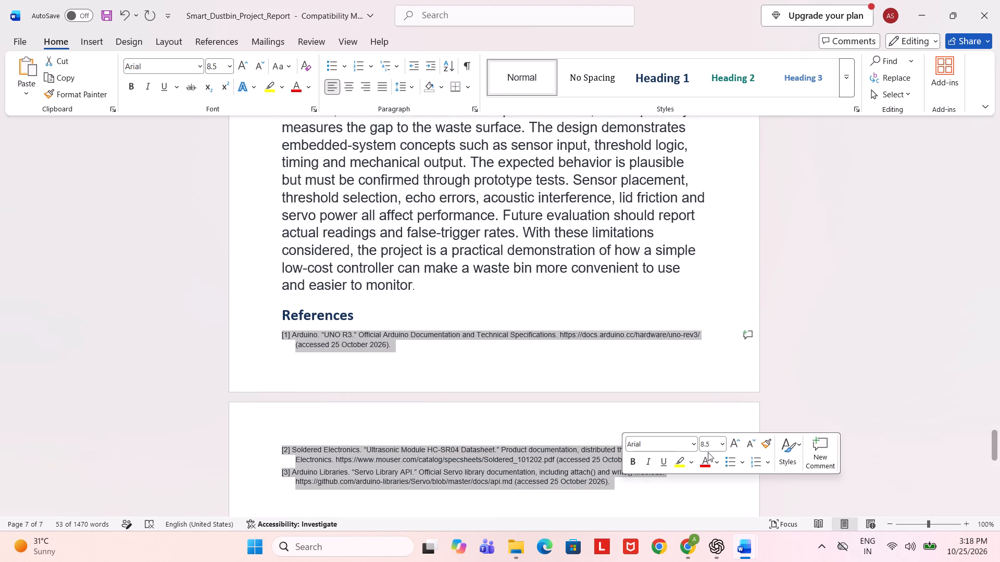
{"action": "left_click", "coordinate": [720, 448]}
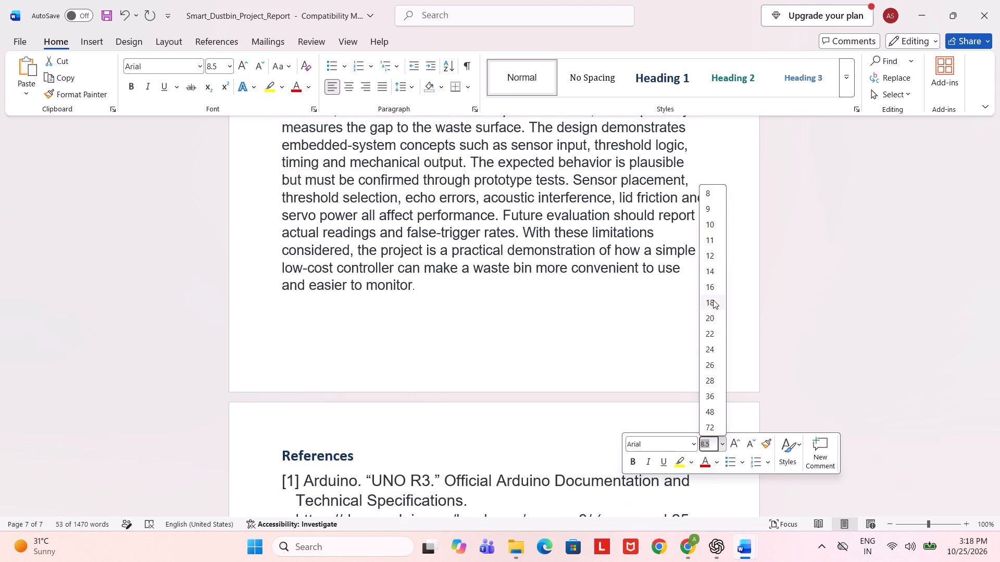
{"action": "left_click", "coordinate": [712, 291]}
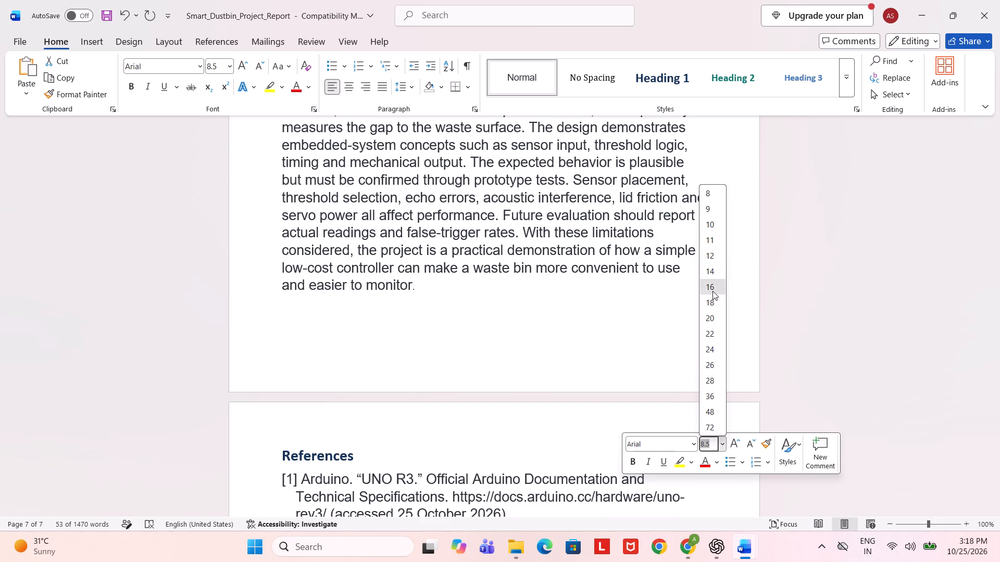
{"action": "left_click", "coordinate": [479, 438]}
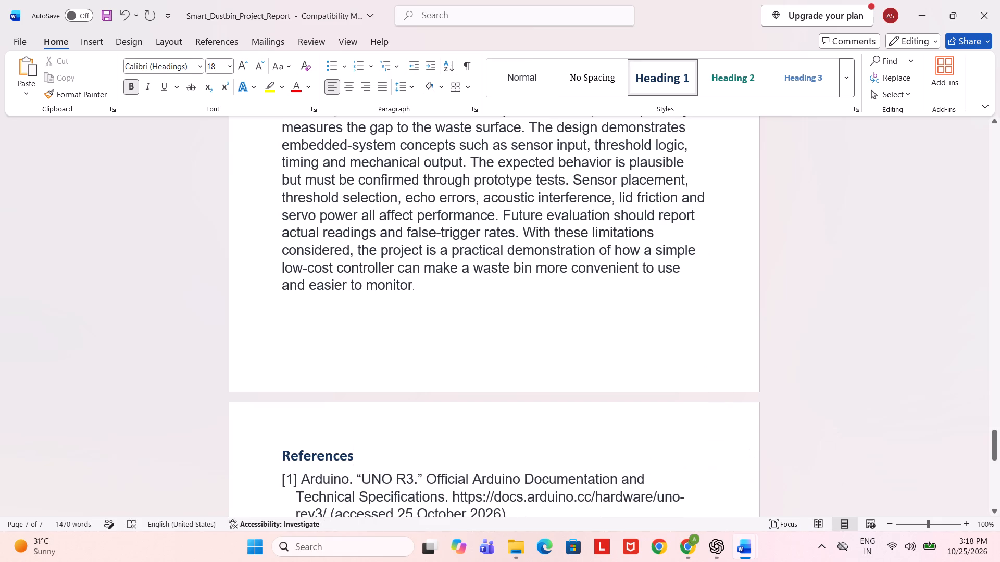
Delete the web address and access date from reference [1], ending the entry at "Technical Specifications.".
{"action": "left_click", "coordinate": [519, 514]}
{"action": "key", "text": "BackSpace"}
{"action": "key", "text": "BackSpace"}
{"action": "key", "text": "BackSpace"}
{"action": "key", "text": "BackSpace"}
{"action": "key", "text": "BackSpace"}
{"action": "key", "text": "BackSpace"}
{"action": "key", "text": "BackSpace"}
{"action": "key", "text": "BackSpace"}
{"action": "key", "text": "BackSpace"}
{"action": "key", "text": "BackSpace"}
{"action": "key", "text": "BackSpace"}
{"action": "key", "text": "BackSpace"}
{"action": "key", "text": "BackSpace"}
{"action": "key", "text": "BackSpace"}
{"action": "key", "text": "BackSpace"}
{"action": "key", "text": "BackSpace"}
{"action": "key", "text": "BackSpace"}
{"action": "key", "text": "BackSpace"}
{"action": "key", "text": "BackSpace"}
{"action": "key", "text": "BackSpace"}
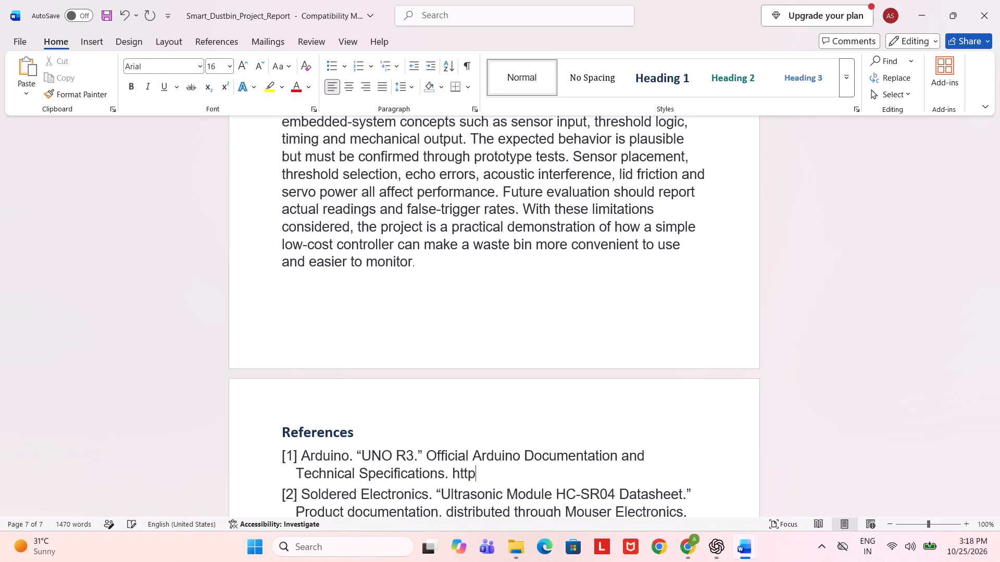
{"action": "key", "text": "BackSpace"}
{"action": "key", "text": "BackSpace"}
{"action": "key", "text": "BackSpace"}
{"action": "key", "text": "BackSpace"}
Delete the web address and access date from reference [2], ending the entry at "Mouser Electronics." with a single period.
{"action": "key", "text": "Down"}
{"action": "key", "text": "Down"}
{"action": "key", "text": "Down"}
{"action": "key", "text": "Down"}
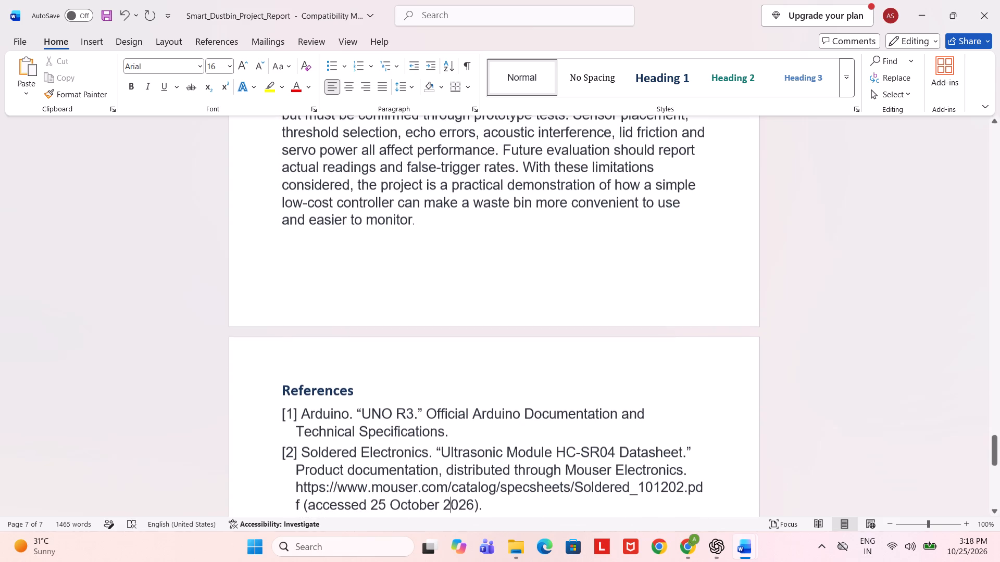
{"action": "key", "text": "Down"}
{"action": "key", "text": "Down"}
{"action": "key", "text": "Up"}
{"action": "key", "text": "Up"}
{"action": "key", "text": "Right"}
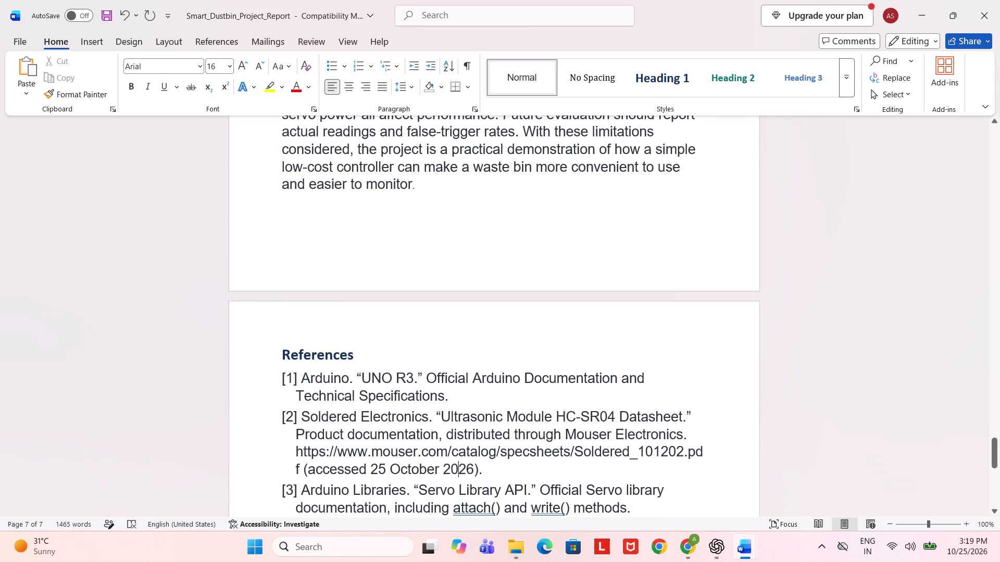
{"action": "key", "text": "Right"}
{"action": "key", "text": "Right"}
{"action": "key", "text": "Right"}
{"action": "key", "text": "BackSpace"}
{"action": "key", "text": "BackSpace"}
{"action": "key", "text": "BackSpace"}
{"action": "key", "text": "BackSpace"}
{"action": "key", "text": "BackSpace"}
{"action": "key", "text": "BackSpace"}
{"action": "key", "text": "BackSpace"}
{"action": "key", "text": "BackSpace"}
{"action": "key", "text": "BackSpace"}
{"action": "key", "text": "BackSpace"}
{"action": "key", "text": "BackSpace"}
{"action": "key", "text": "BackSpace"}
{"action": "key", "text": "BackSpace"}
{"action": "key", "text": "BackSpace"}
{"action": "key", "text": "BackSpace"}
{"action": "key", "text": "BackSpace"}
{"action": "key", "text": "BackSpace"}
{"action": "key", "text": "BackSpace"}
{"action": "key", "text": "BackSpace"}
{"action": "key", "text": "BackSpace"}
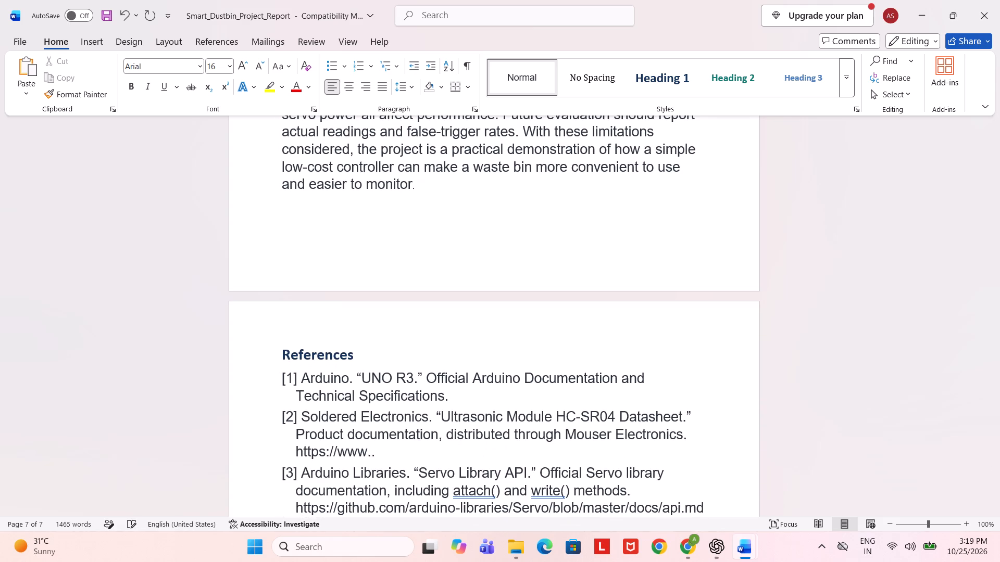
{"action": "key", "text": "BackSpace"}
{"action": "key", "text": "BackSpace"}
{"action": "key", "text": "BackSpace"}
{"action": "key", "text": "BackSpace"}
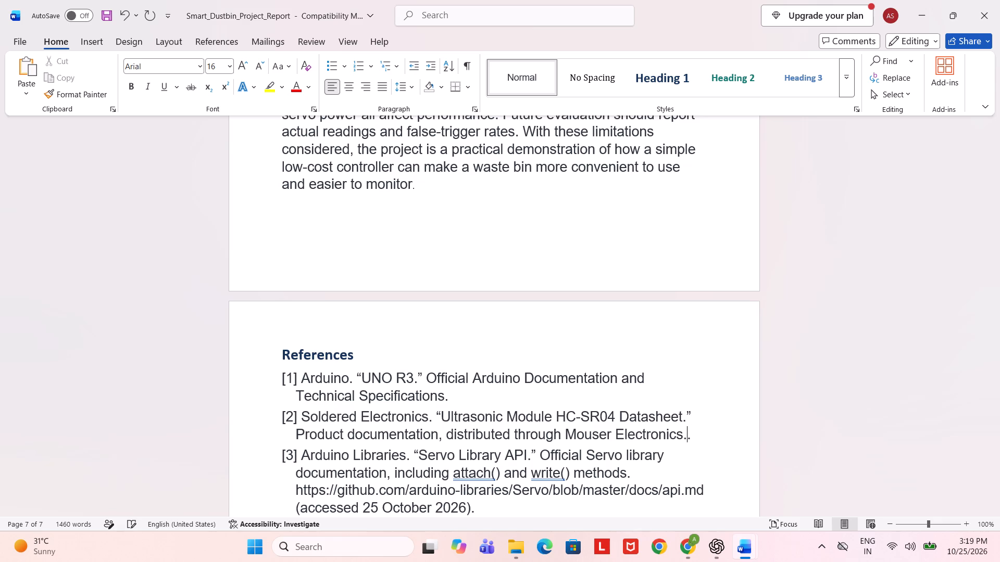
{"action": "key", "text": "Right"}
{"action": "key", "text": "BackSpace"}
Delete the web address and access date from reference [3], ending the entry at "attach() and write() methods.".
{"action": "key", "text": "Down"}
{"action": "key", "text": "Down"}
{"action": "key", "text": "Down"}
{"action": "key", "text": "Down"}
{"action": "key", "text": "Down"}
{"action": "key", "text": "Down"}
{"action": "key", "text": "Down"}
{"action": "key", "text": "Down"}
{"action": "key", "text": "Down"}
{"action": "key", "text": "Down"}
{"action": "key", "text": "BackSpace"}
{"action": "key", "text": "BackSpace"}
{"action": "key", "text": "BackSpace"}
{"action": "key", "text": "BackSpace"}
{"action": "key", "text": "BackSpace"}
{"action": "key", "text": "BackSpace"}
{"action": "key", "text": "BackSpace"}
{"action": "key", "text": "BackSpace"}
{"action": "key", "text": "BackSpace"}
{"action": "key", "text": "BackSpace"}
{"action": "key", "text": "BackSpace"}
{"action": "key", "text": "BackSpace"}
{"action": "key", "text": "BackSpace"}
{"action": "key", "text": "BackSpace"}
{"action": "key", "text": "BackSpace"}
{"action": "key", "text": "BackSpace"}
{"action": "key", "text": "BackSpace"}
{"action": "key", "text": "BackSpace"}
{"action": "key", "text": "BackSpace"}
{"action": "key", "text": "BackSpace"}
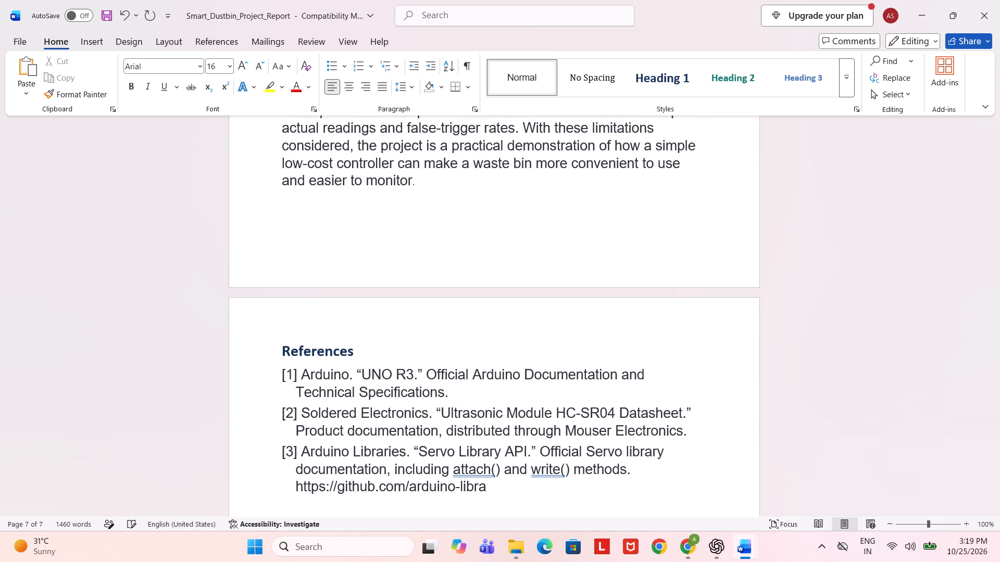
{"action": "key", "text": "BackSpace"}
{"action": "key", "text": "BackSpace"}
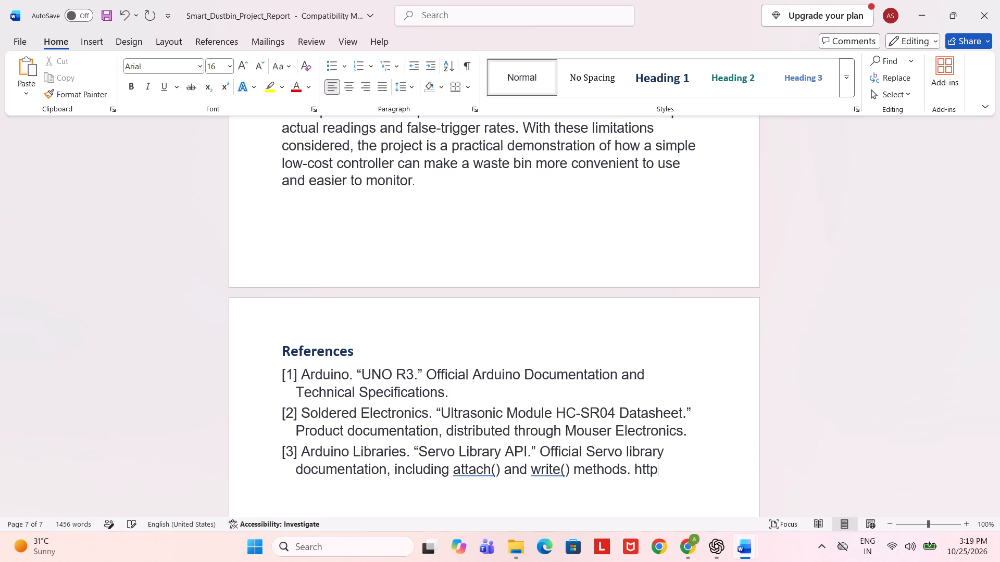
{"action": "key", "text": "BackSpace"}
{"action": "key", "text": "BackSpace"}
{"action": "key", "text": "BackSpace"}
{"action": "key", "text": "BackSpace"}
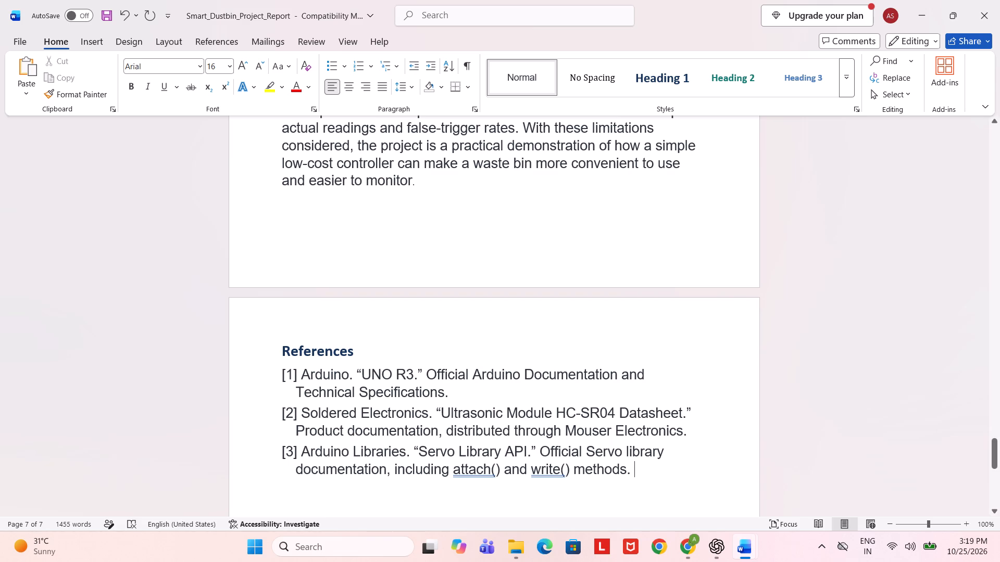
{"action": "left_click", "coordinate": [640, 470]}
Set all text in the test table under "Expected results" to font size 14.
{"action": "key", "text": "Up"}
{"action": "key", "text": "Up"}
{"action": "key", "text": "Up"}
{"action": "key", "text": "Up"}
{"action": "key", "text": "Up"}
{"action": "key", "text": "Up"}
{"action": "key", "text": "Up"}
{"action": "key", "text": "Up"}
{"action": "key", "text": "Up"}
{"action": "key", "text": "Up"}
{"action": "key", "text": "Up"}
{"action": "key", "text": "Up"}
{"action": "key", "text": "Up"}
{"action": "key", "text": "Up"}
{"action": "key", "text": "Up"}
{"action": "key", "text": "Up"}
{"action": "key", "text": "Up"}
{"action": "key", "text": "Up"}
{"action": "key", "text": "Up"}
{"action": "key", "text": "Up"}
{"action": "key", "text": "Up"}
{"action": "key", "text": "Up"}
{"action": "key", "text": "Up"}
{"action": "key", "text": "Up"}
{"action": "key", "text": "Up"}
{"action": "key", "text": "Up"}
{"action": "key", "text": "Up"}
{"action": "key", "text": "Up"}
{"action": "key", "text": "Up"}
{"action": "key", "text": "Up"}
{"action": "key", "text": "Up"}
{"action": "key", "text": "Up"}
{"action": "key", "text": "Up"}
{"action": "key", "text": "Up"}
{"action": "key", "text": "Up"}
{"action": "key", "text": "Up"}
{"action": "key", "text": "Up"}
{"action": "key", "text": "Up"}
{"action": "key", "text": "Up"}
{"action": "key", "text": "Up"}
{"action": "key", "text": "Up"}
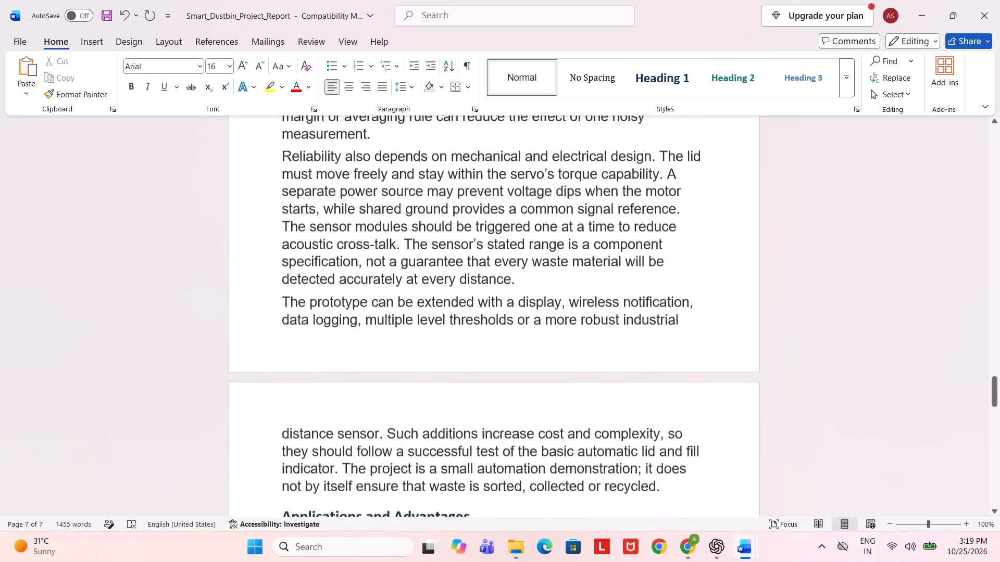
{"action": "key", "text": "Up"}
{"action": "key", "text": "Down"}
{"action": "key", "text": "Down"}
{"action": "key", "text": "Down"}
{"action": "key", "text": "Down"}
{"action": "key", "text": "Down"}
{"action": "key", "text": "Down"}
{"action": "key", "text": "Down"}
{"action": "key", "text": "Down"}
{"action": "key", "text": "Down"}
{"action": "key", "text": "Down"}
{"action": "key", "text": "Down"}
{"action": "key", "text": "Down"}
{"action": "key", "text": "Down"}
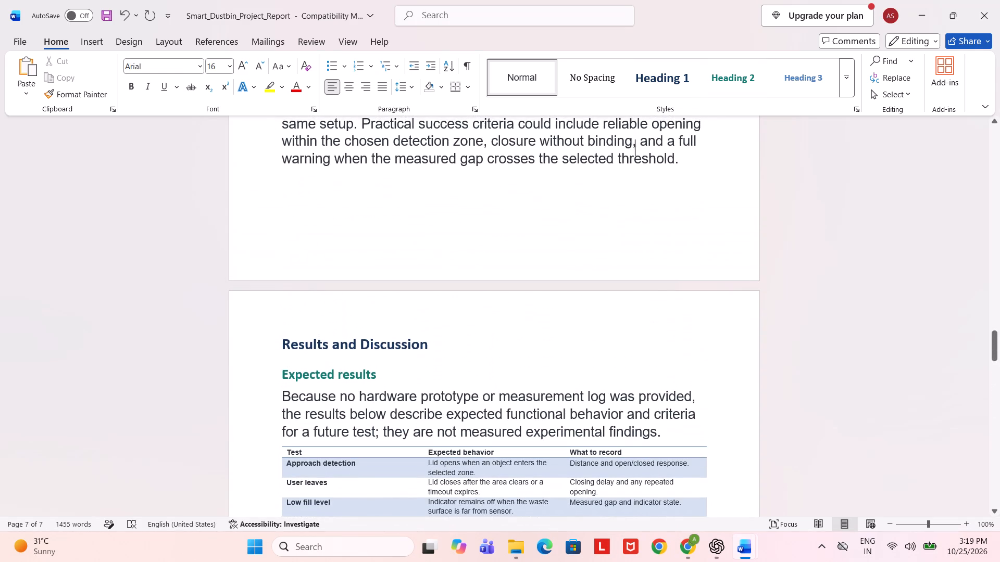
{"action": "key", "text": "Down"}
{"action": "key", "text": "Down"}
{"action": "key", "text": "Down"}
{"action": "key", "text": "Down"}
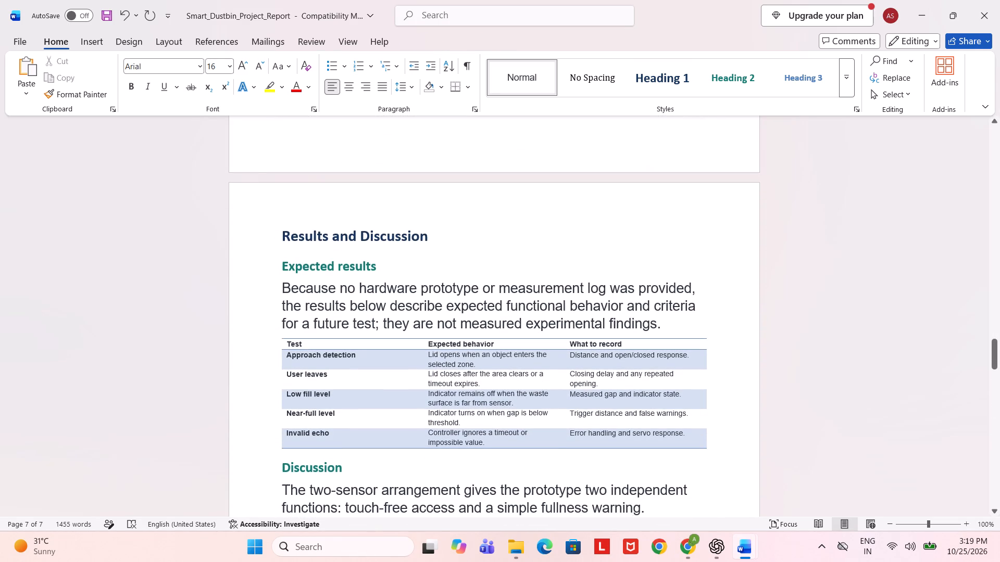
{"action": "left_click", "coordinate": [289, 347]}
{"action": "left_click_drag", "start_coordinate": [289, 347], "coordinate": [448, 468]}
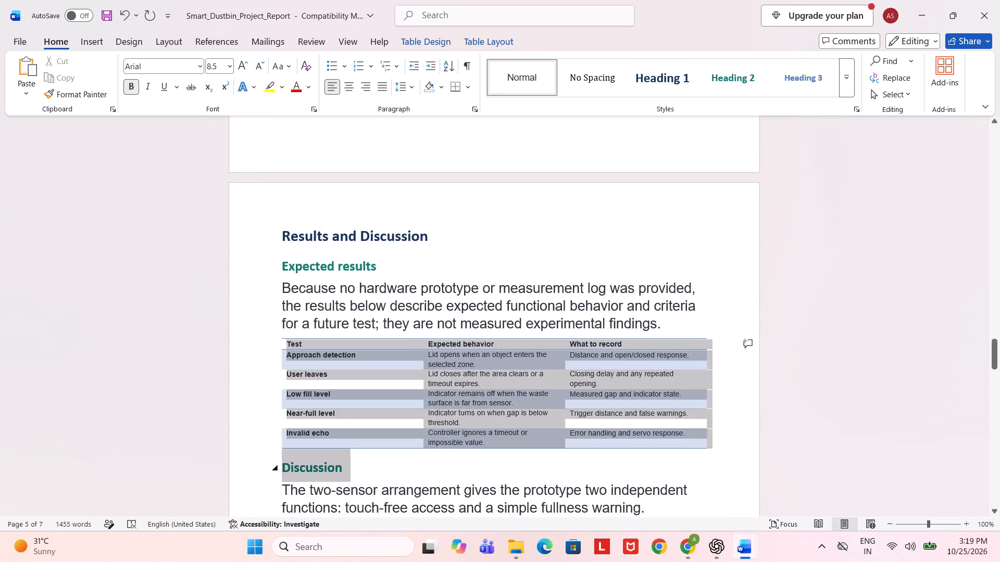
{"action": "left_click_drag", "start_coordinate": [448, 468], "coordinate": [686, 429]}
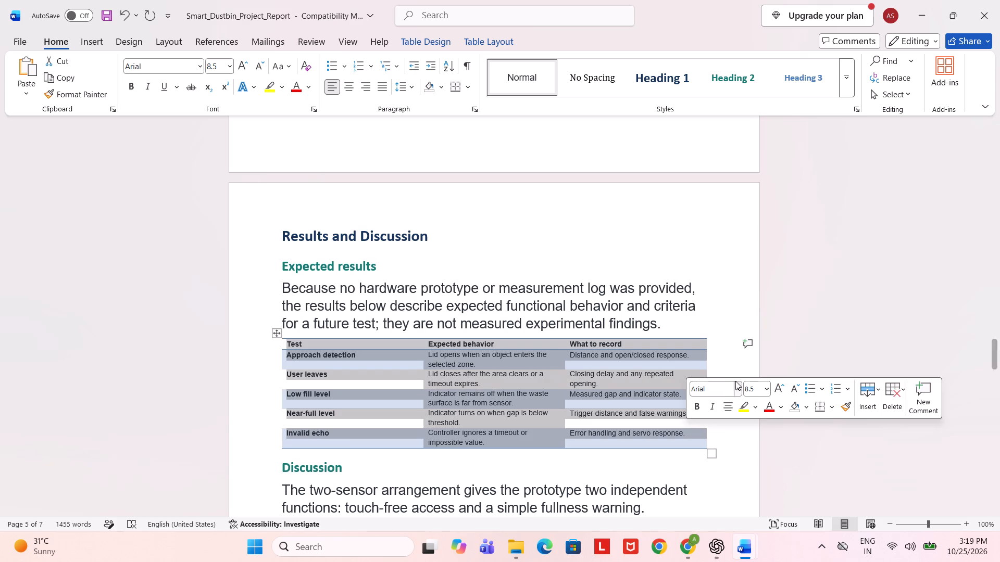
{"action": "left_click", "coordinate": [766, 389]}
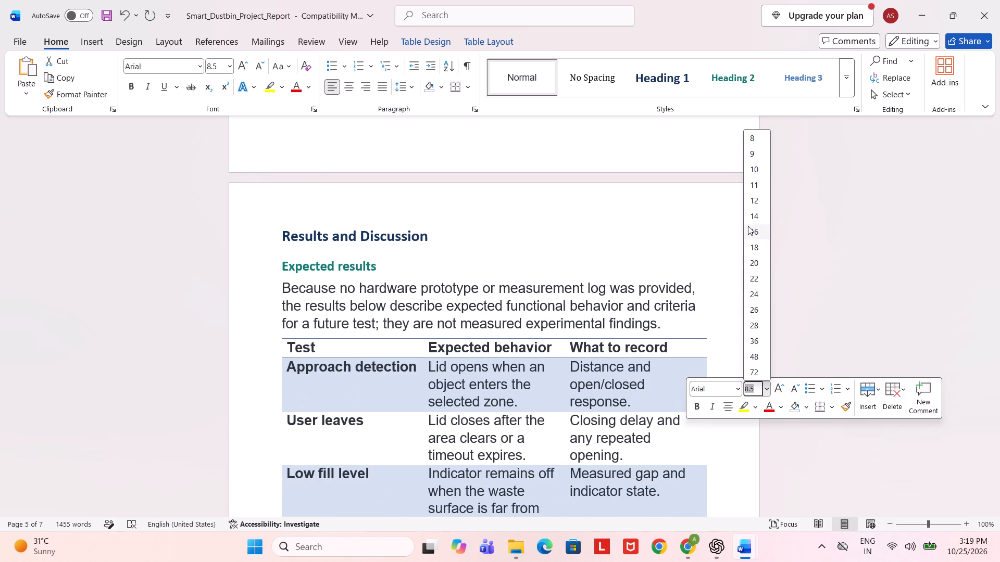
{"action": "left_click", "coordinate": [748, 218]}
{"action": "left_click", "coordinate": [643, 240]}
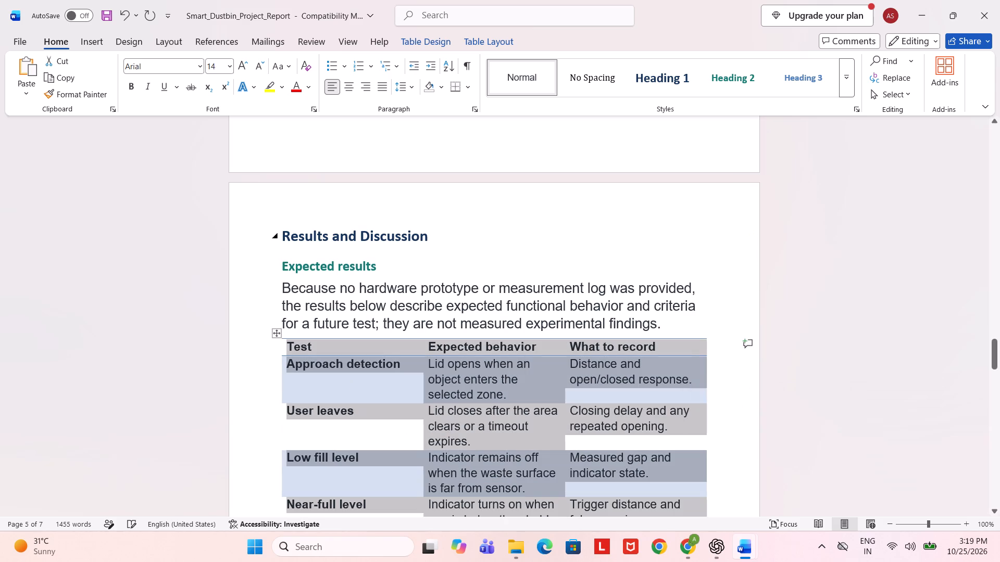
Set all text in the component and purpose table under "Components Required" to font size 14.
{"action": "key", "text": "Down"}
{"action": "key", "text": "Down"}
{"action": "key", "text": "Down"}
{"action": "key", "text": "Down"}
{"action": "key", "text": "Down"}
{"action": "key", "text": "Down"}
{"action": "key", "text": "Down"}
{"action": "key", "text": "Down"}
{"action": "key", "text": "Down"}
{"action": "key", "text": "Down"}
{"action": "key", "text": "Down"}
{"action": "key", "text": "Down"}
{"action": "key", "text": "Down"}
{"action": "key", "text": "Down"}
{"action": "key", "text": "Down"}
{"action": "key", "text": "Down"}
{"action": "key", "text": "Down"}
{"action": "key", "text": "Down"}
{"action": "key", "text": "Down"}
{"action": "key", "text": "Down"}
{"action": "key", "text": "Down"}
{"action": "key", "text": "Down"}
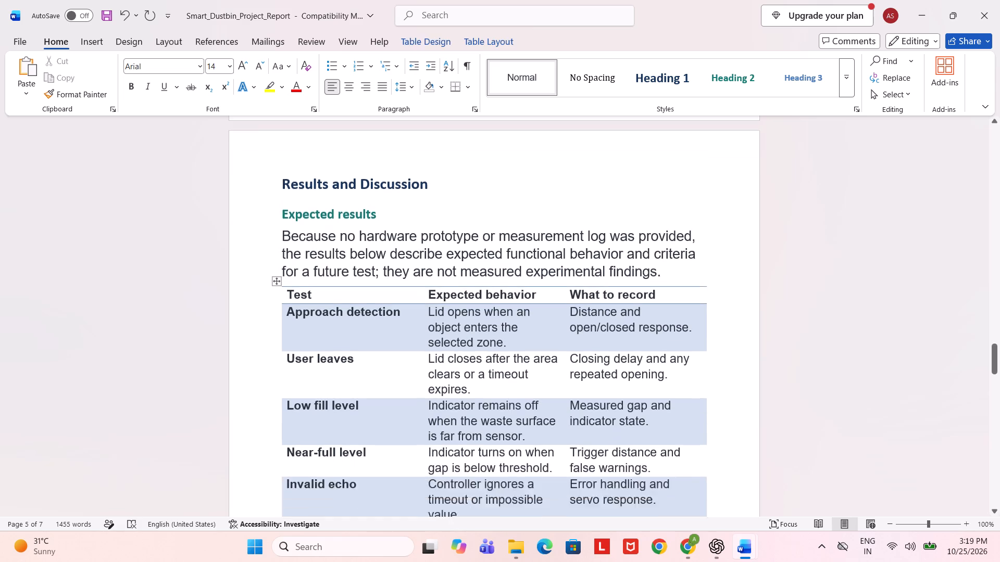
{"action": "key", "text": "Up"}
{"action": "key", "text": "Up"}
{"action": "key", "text": "Up"}
{"action": "key", "text": "Up"}
{"action": "key", "text": "Up"}
{"action": "key", "text": "Up"}
{"action": "key", "text": "Up"}
{"action": "key", "text": "Up"}
{"action": "key", "text": "Up"}
{"action": "key", "text": "Up"}
{"action": "key", "text": "Up"}
{"action": "key", "text": "Up"}
{"action": "key", "text": "Up"}
{"action": "key", "text": "Up"}
{"action": "key", "text": "Up"}
{"action": "key", "text": "Up"}
{"action": "key", "text": "Up"}
{"action": "key", "text": "Up"}
{"action": "key", "text": "Up"}
{"action": "key", "text": "Up"}
{"action": "key", "text": "Up"}
{"action": "key", "text": "Up"}
{"action": "key", "text": "Up"}
{"action": "key", "text": "Up"}
{"action": "key", "text": "Up"}
{"action": "key", "text": "Up"}
{"action": "key", "text": "Up"}
{"action": "key", "text": "Up"}
{"action": "key", "text": "Up"}
{"action": "key", "text": "Up"}
{"action": "key", "text": "Up"}
{"action": "key", "text": "Up"}
{"action": "key", "text": "Up"}
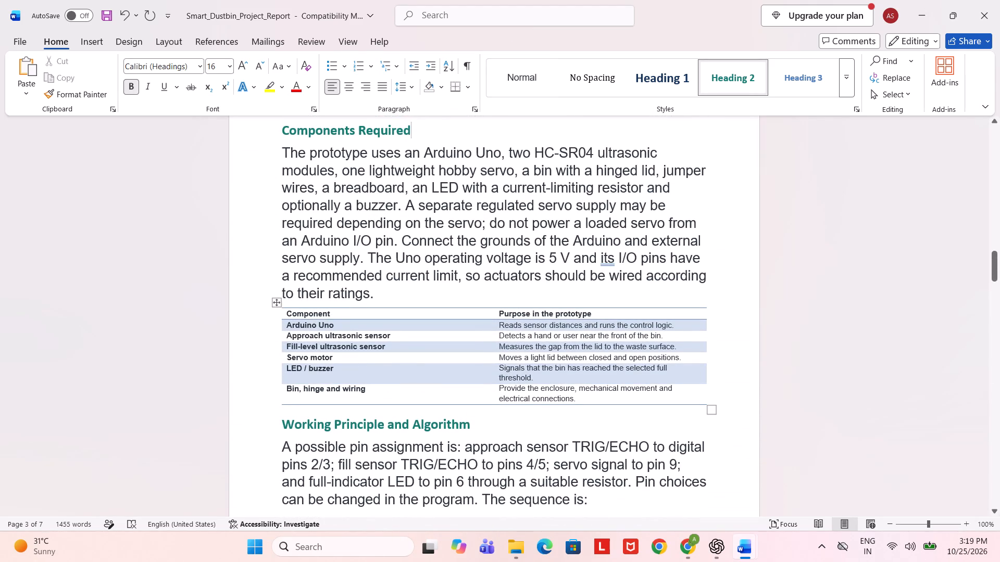
{"action": "left_click", "coordinate": [287, 314]}
{"action": "left_click_drag", "start_coordinate": [287, 314], "coordinate": [447, 384]}
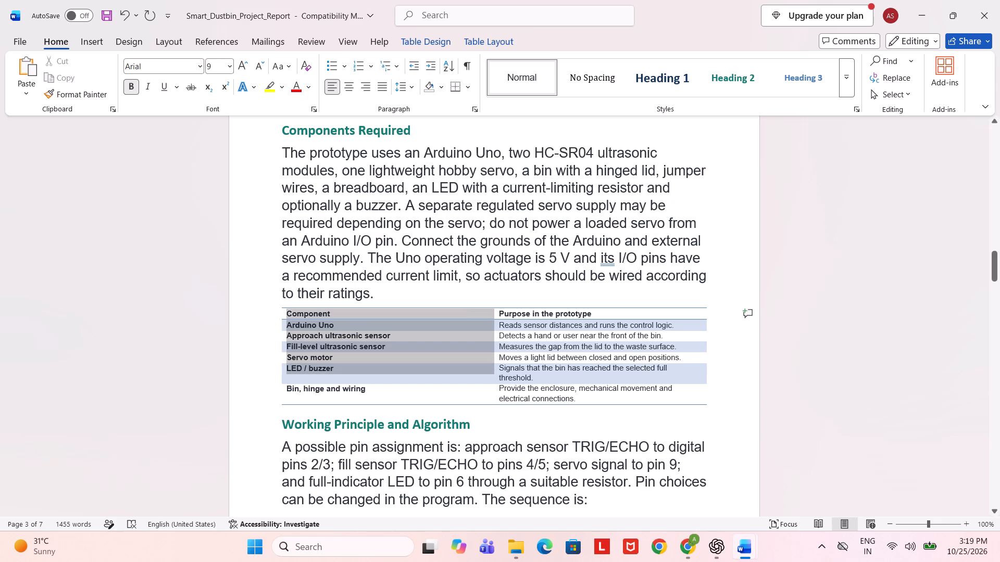
{"action": "left_click_drag", "start_coordinate": [447, 384], "coordinate": [543, 395]}
{"action": "left_click", "coordinate": [622, 355]}
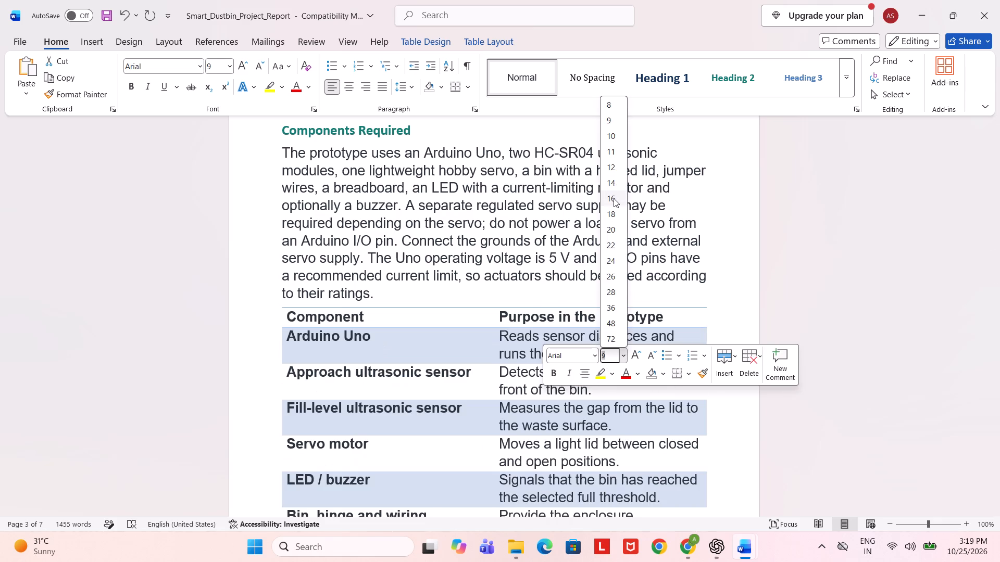
{"action": "left_click", "coordinate": [608, 187]}
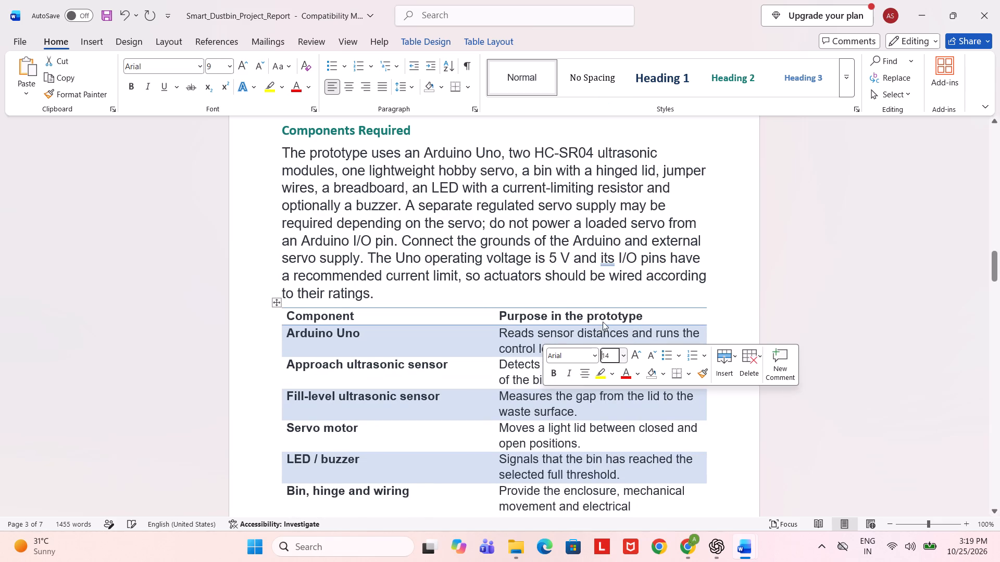
{"action": "left_click", "coordinate": [675, 292]}
{"action": "key", "text": "Down"}
{"action": "key", "text": "Down"}
{"action": "key", "text": "Down"}
{"action": "key", "text": "Down"}
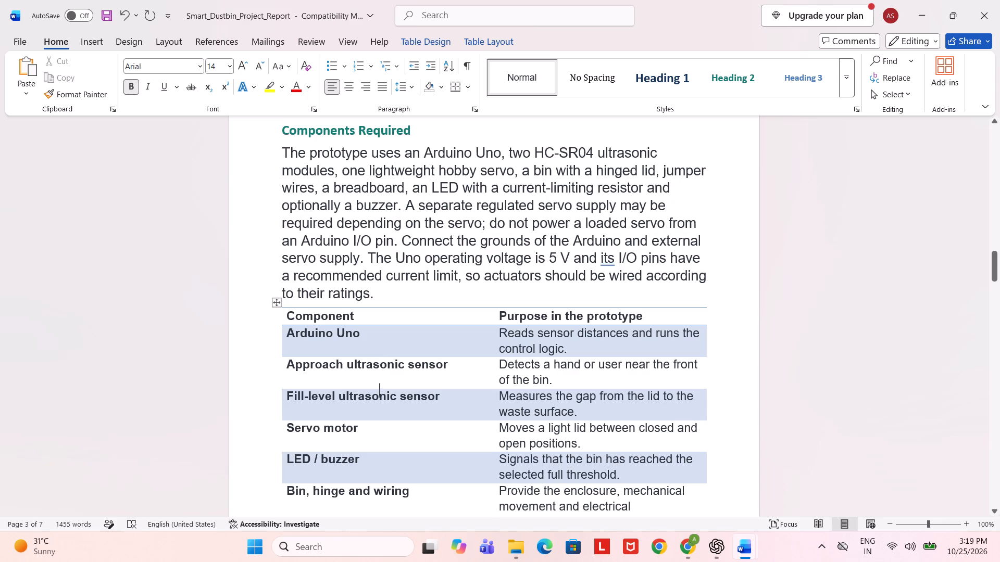
Review the report's formatting from the components table and Working Principle section back through the earlier pages to the cover page title.
{"action": "key", "text": "Down"}
{"action": "key", "text": "Down"}
{"action": "key", "text": "Down"}
{"action": "key", "text": "Down"}
{"action": "key", "text": "Down"}
{"action": "key", "text": "Down"}
{"action": "key", "text": "Down"}
{"action": "key", "text": "Down"}
{"action": "key", "text": "Down"}
{"action": "key", "text": "Down"}
{"action": "key", "text": "Down"}
{"action": "key", "text": "Down"}
{"action": "key", "text": "Up"}
{"action": "key", "text": "Up"}
{"action": "key", "text": "Up"}
{"action": "key", "text": "Up"}
{"action": "key", "text": "Up"}
{"action": "key", "text": "Up"}
{"action": "key", "text": "Up"}
{"action": "key", "text": "Up"}
{"action": "key", "text": "Up"}
{"action": "key", "text": "Up"}
{"action": "key", "text": "Up"}
{"action": "key", "text": "Up"}
{"action": "key", "text": "Up"}
{"action": "key", "text": "Up"}
{"action": "key", "text": "Up"}
{"action": "key", "text": "Up"}
{"action": "key", "text": "Up"}
{"action": "key", "text": "Up"}
{"action": "key", "text": "Up"}
{"action": "key", "text": "Up"}
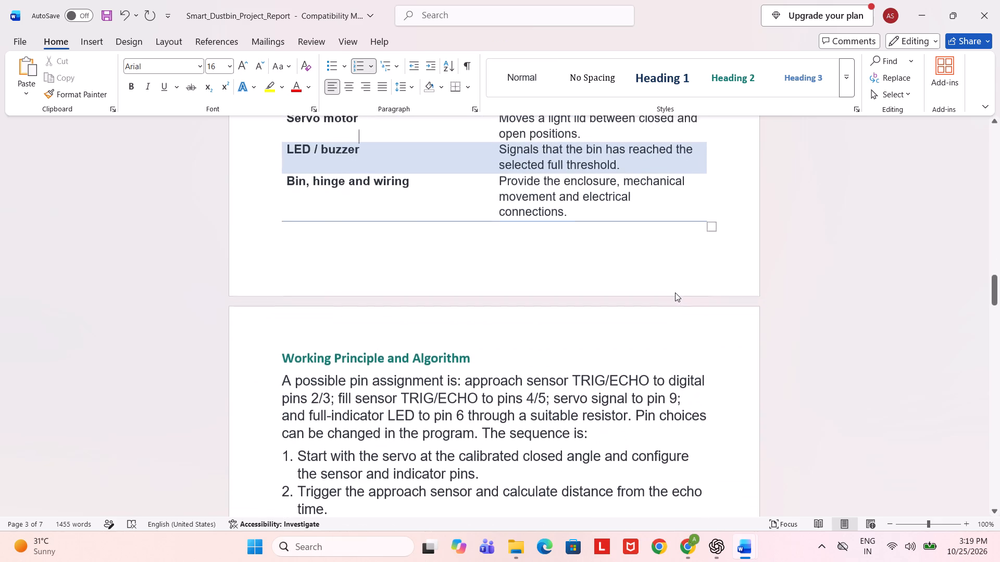
{"action": "key", "text": "Up"}
{"action": "key", "text": "Up"}
{"action": "key", "text": "Up"}
{"action": "key", "text": "Up"}
{"action": "key", "text": "Up"}
{"action": "key", "text": "Up"}
{"action": "key", "text": "Up"}
{"action": "key", "text": "Up"}
{"action": "key", "text": "Up"}
{"action": "key", "text": "Up"}
{"action": "key", "text": "Up"}
{"action": "key", "text": "Up"}
{"action": "key", "text": "Up"}
{"action": "key", "text": "Up"}
{"action": "key", "text": "Up"}
{"action": "key", "text": "Up"}
{"action": "key", "text": "Up"}
{"action": "key", "text": "Up"}
{"action": "key", "text": "Up"}
{"action": "key", "text": "Up"}
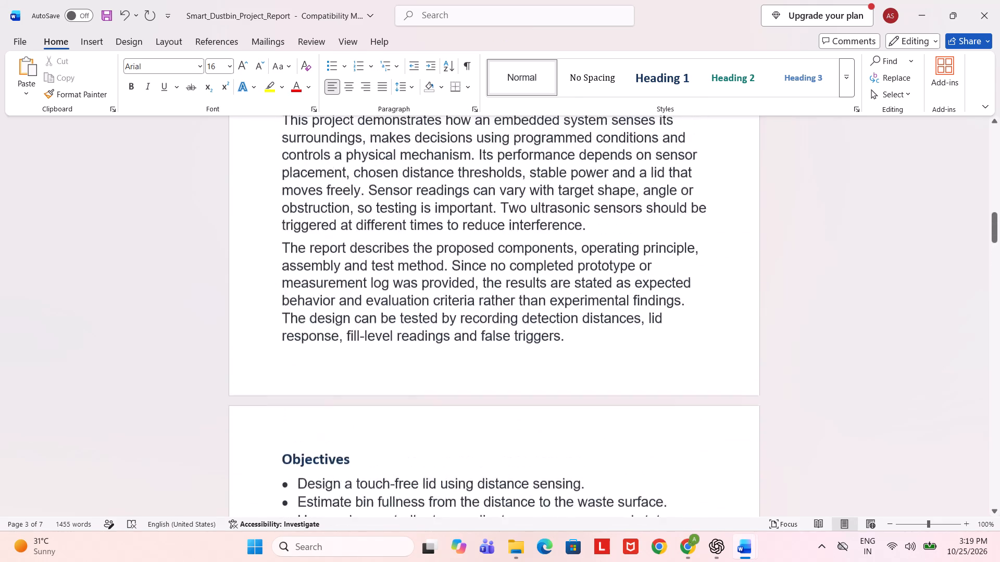
{"action": "key", "text": "Up"}
{"action": "key", "text": "Up"}
{"action": "key", "text": "Up"}
{"action": "key", "text": "Up"}
{"action": "key", "text": "Up"}
{"action": "key", "text": "Up"}
{"action": "key", "text": "Up"}
{"action": "key", "text": "Up"}
{"action": "key", "text": "Up"}
{"action": "key", "text": "Up"}
{"action": "key", "text": "Up"}
{"action": "key", "text": "Up"}
{"action": "key", "text": "Up"}
{"action": "key", "text": "Up"}
{"action": "key", "text": "Up"}
{"action": "key", "text": "Up"}
{"action": "key", "text": "Up"}
{"action": "key", "text": "Up"}
{"action": "key", "text": "Up"}
{"action": "key", "text": "Up"}
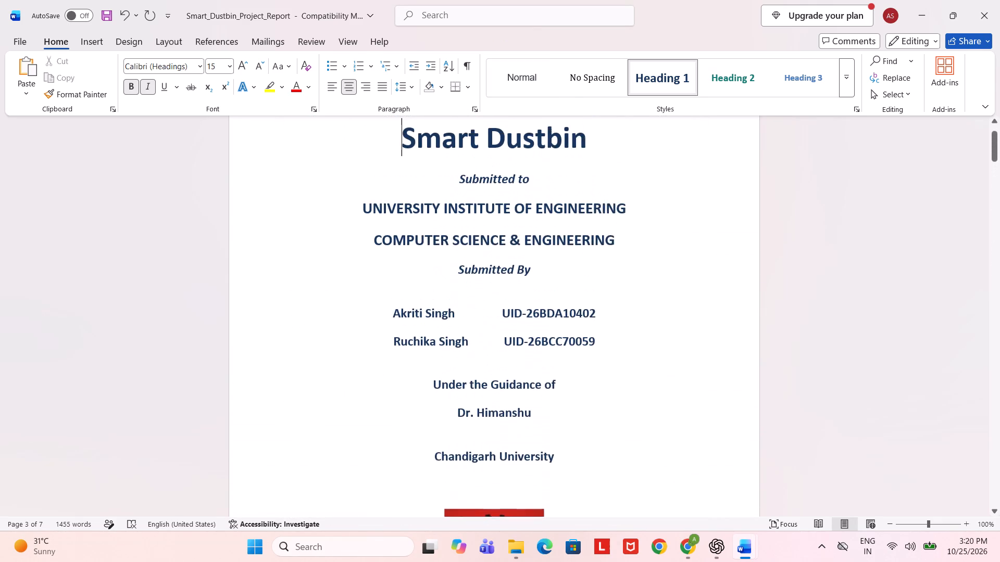
Underline the "Smart Dustbin" title on the cover page.
{"action": "left_click", "coordinate": [596, 165]}
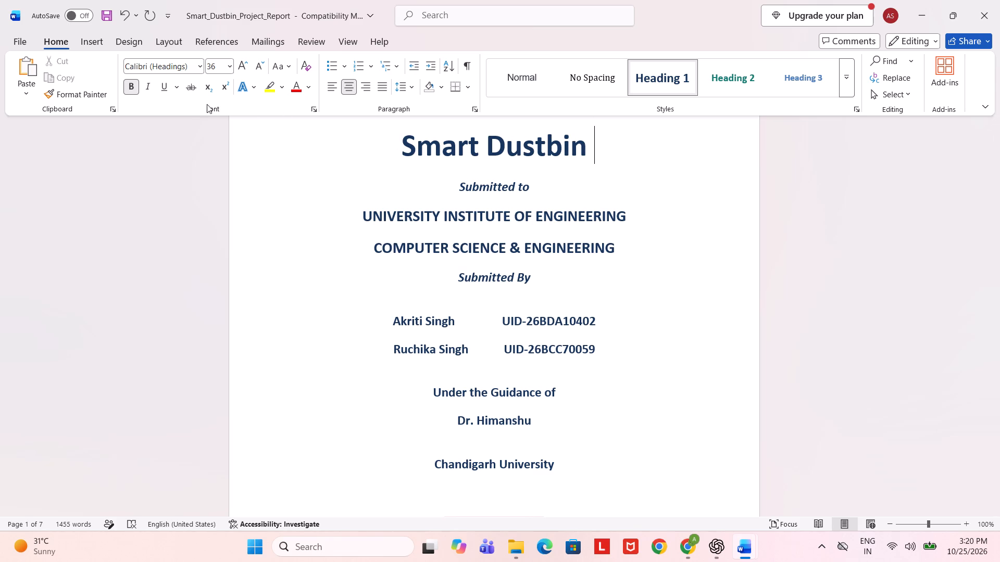
{"action": "left_click", "coordinate": [162, 93]}
{"action": "left_click_drag", "start_coordinate": [595, 128], "coordinate": [409, 141]}
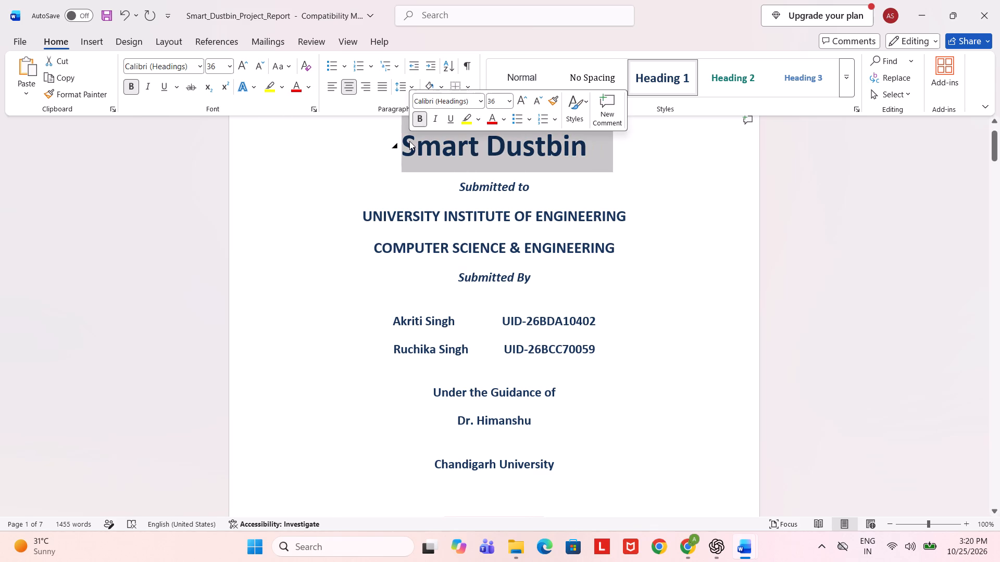
{"action": "left_click", "coordinate": [159, 82]}
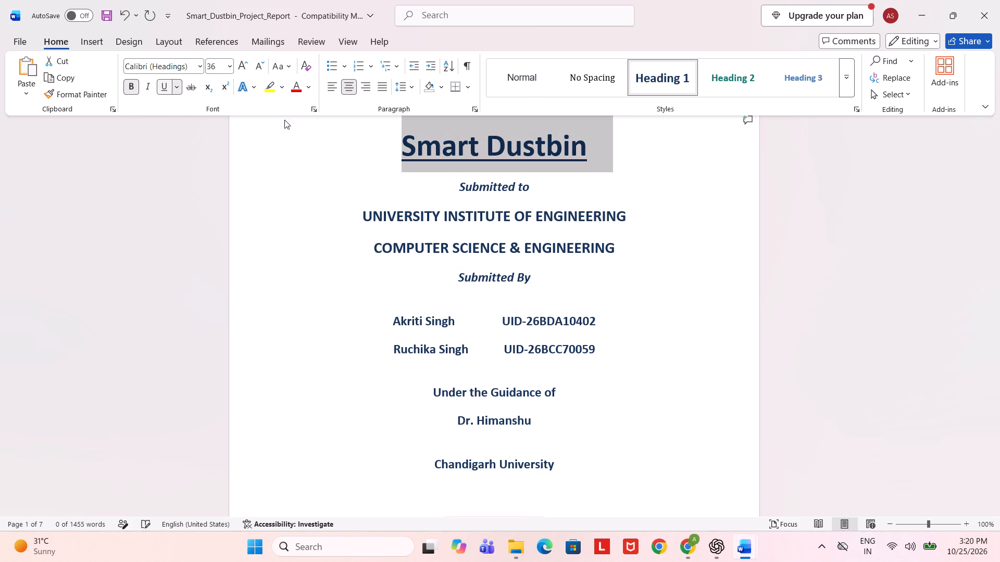
{"action": "left_click", "coordinate": [353, 152]}
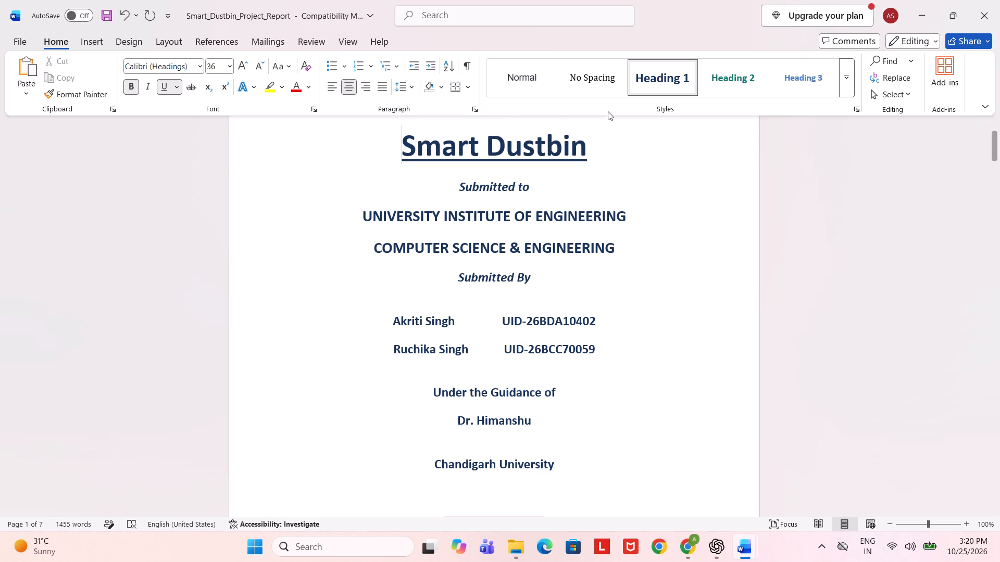
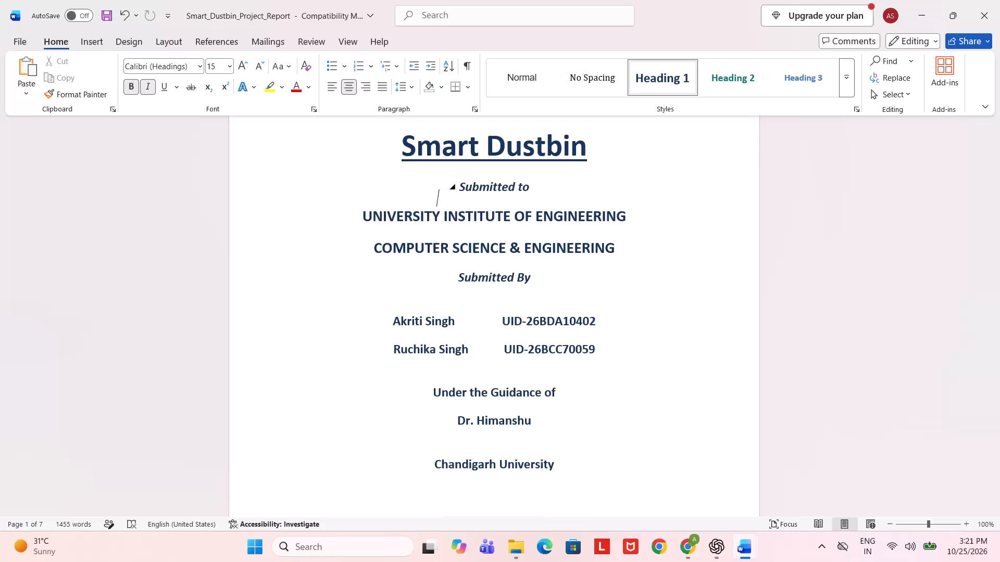
Review the report's formatting from the cover page through the body sections and both tables to the Conclusion on the last page.
{"action": "key", "text": "Down"}
{"action": "key", "text": "Down"}
{"action": "key", "text": "Down"}
{"action": "key", "text": "Down"}
{"action": "key", "text": "Down"}
{"action": "key", "text": "Down"}
{"action": "key", "text": "Down"}
{"action": "key", "text": "Down"}
{"action": "key", "text": "Down"}
{"action": "key", "text": "Down"}
{"action": "key", "text": "Down"}
{"action": "key", "text": "Down"}
{"action": "key", "text": "Down"}
{"action": "key", "text": "Down"}
{"action": "key", "text": "Down"}
{"action": "key", "text": "Down"}
{"action": "key", "text": "Down"}
{"action": "key", "text": "Down"}
{"action": "key", "text": "Down"}
{"action": "key", "text": "Down"}
{"action": "key", "text": "Down"}
{"action": "key", "text": "Down"}
{"action": "key", "text": "Down"}
{"action": "key", "text": "Down"}
{"action": "key", "text": "Down"}
{"action": "key", "text": "Down"}
{"action": "key", "text": "Down"}
{"action": "key", "text": "Down"}
{"action": "key", "text": "Down"}
{"action": "key", "text": "Down"}
{"action": "key", "text": "Down"}
{"action": "key", "text": "Down"}
{"action": "key", "text": "Down"}
{"action": "key", "text": "Down"}
{"action": "key", "text": "Down"}
{"action": "key", "text": "Down"}
{"action": "key", "text": "Down"}
{"action": "key", "text": "Down"}
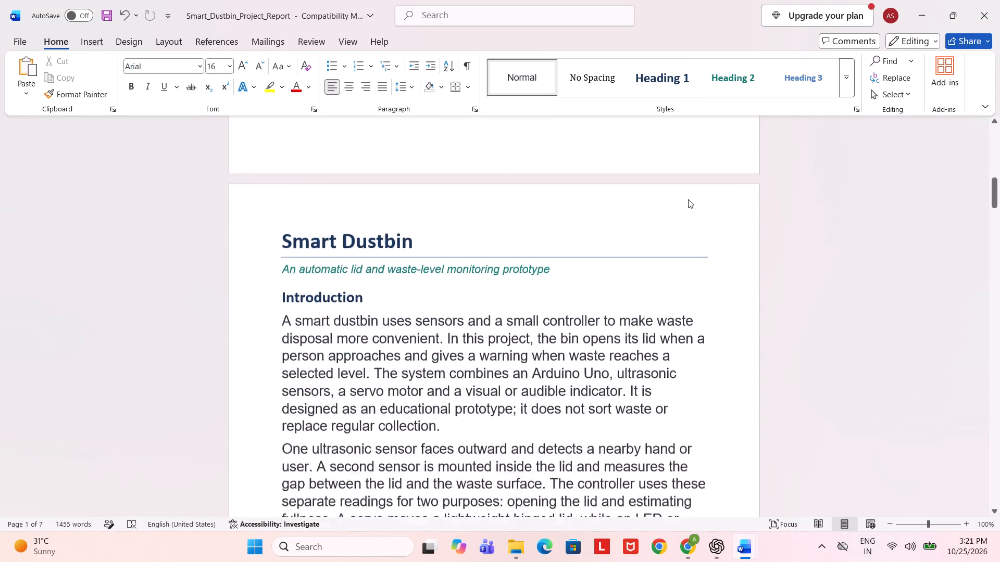
{"action": "key", "text": "Down"}
{"action": "key", "text": "Down"}
{"action": "key", "text": "Down"}
{"action": "key", "text": "Down"}
{"action": "key", "text": "Down"}
{"action": "key", "text": "Down"}
{"action": "key", "text": "Down"}
{"action": "key", "text": "Down"}
{"action": "key", "text": "Down"}
{"action": "key", "text": "Down"}
{"action": "key", "text": "Down"}
{"action": "key", "text": "Down"}
{"action": "key", "text": "Down"}
{"action": "key", "text": "Down"}
{"action": "key", "text": "Down"}
{"action": "key", "text": "Down"}
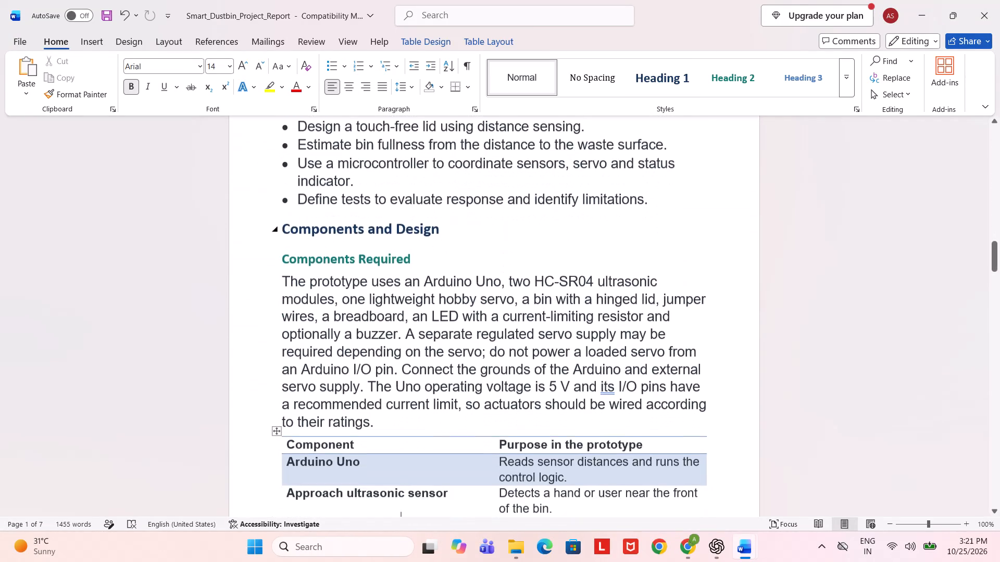
{"action": "key", "text": "Down"}
{"action": "key", "text": "Down"}
{"action": "key", "text": "Down"}
{"action": "key", "text": "Down"}
{"action": "key", "text": "Down"}
{"action": "key", "text": "Down"}
{"action": "key", "text": "Down"}
{"action": "key", "text": "Down"}
{"action": "key", "text": "Down"}
{"action": "key", "text": "Down"}
{"action": "key", "text": "Down"}
{"action": "key", "text": "Down"}
{"action": "key", "text": "Down"}
{"action": "key", "text": "Down"}
{"action": "key", "text": "Down"}
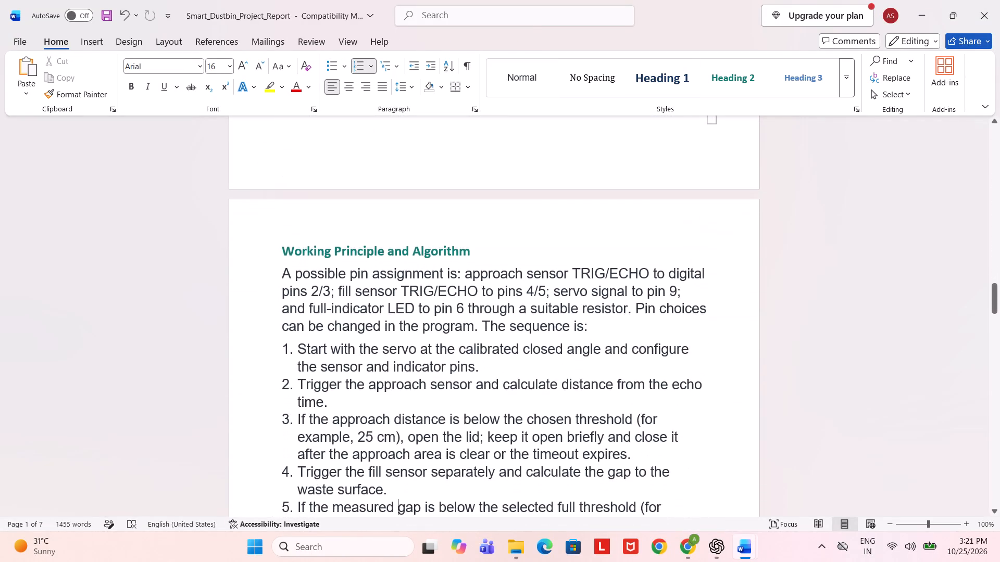
{"action": "key", "text": "Down"}
{"action": "key", "text": "Down"}
{"action": "key", "text": "Down"}
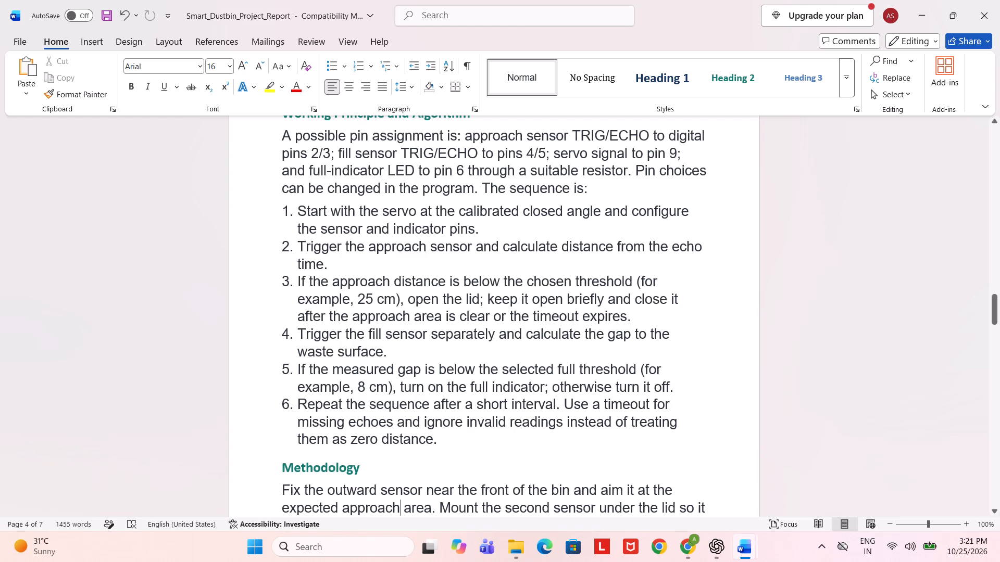
{"action": "key", "text": "Down"}
{"action": "key", "text": "Down"}
{"action": "key", "text": "Down"}
{"action": "key", "text": "Down"}
{"action": "key", "text": "Down"}
{"action": "key", "text": "Down"}
{"action": "key", "text": "Down"}
{"action": "key", "text": "Down"}
{"action": "key", "text": "Down"}
{"action": "key", "text": "Down"}
{"action": "key", "text": "Down"}
{"action": "key", "text": "Down"}
{"action": "key", "text": "Down"}
{"action": "key", "text": "Down"}
{"action": "key", "text": "Down"}
{"action": "key", "text": "Down"}
{"action": "key", "text": "Down"}
{"action": "key", "text": "Down"}
{"action": "key", "text": "Down"}
{"action": "key", "text": "Down"}
{"action": "key", "text": "Down"}
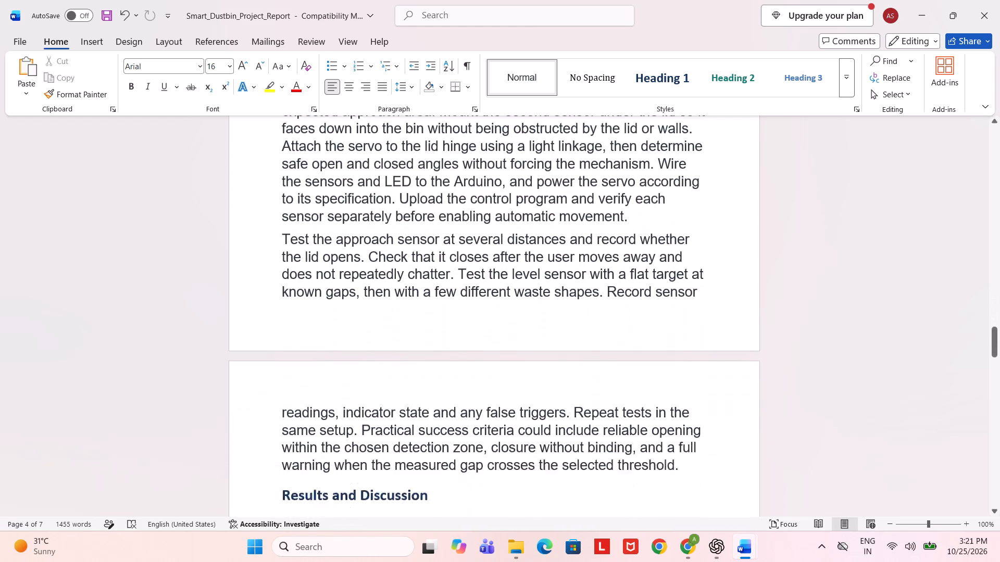
{"action": "key", "text": "Down"}
{"action": "key", "text": "Down"}
{"action": "key", "text": "Down"}
{"action": "key", "text": "Down"}
{"action": "key", "text": "Down"}
{"action": "key", "text": "Down"}
{"action": "key", "text": "Down"}
{"action": "key", "text": "Down"}
{"action": "key", "text": "Down"}
{"action": "key", "text": "Down"}
{"action": "key", "text": "Down"}
{"action": "key", "text": "Down"}
{"action": "key", "text": "Down"}
{"action": "key", "text": "Down"}
{"action": "key", "text": "Down"}
{"action": "key", "text": "Down"}
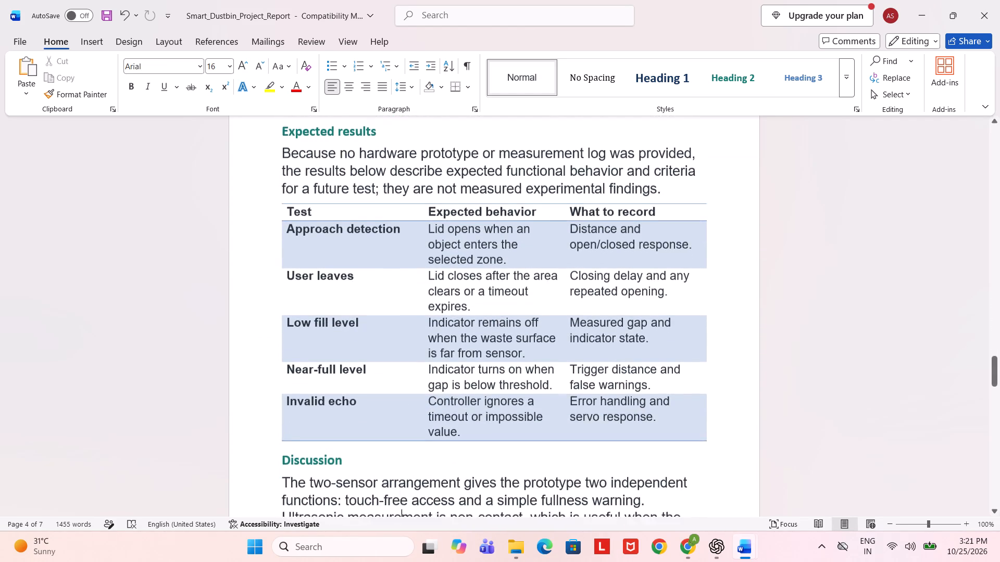
{"action": "key", "text": "Down"}
{"action": "key", "text": "Down"}
{"action": "key", "text": "Down"}
{"action": "key", "text": "Down"}
{"action": "key", "text": "Down"}
{"action": "key", "text": "Down"}
{"action": "key", "text": "Down"}
{"action": "key", "text": "Down"}
{"action": "key", "text": "Down"}
{"action": "key", "text": "Down"}
{"action": "key", "text": "Down"}
{"action": "key", "text": "Down"}
{"action": "key", "text": "Down"}
{"action": "key", "text": "Down"}
{"action": "key", "text": "Down"}
{"action": "key", "text": "Down"}
{"action": "key", "text": "Down"}
{"action": "key", "text": "Down"}
{"action": "key", "text": "Down"}
{"action": "key", "text": "Down"}
{"action": "key", "text": "Down"}
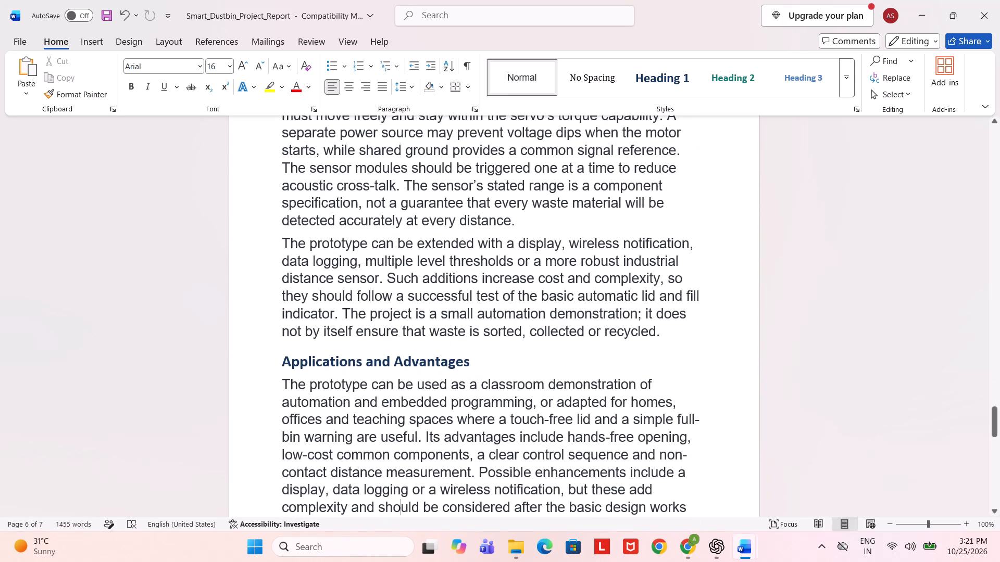
{"action": "key", "text": "Down"}
{"action": "key", "text": "Down"}
{"action": "key", "text": "Down"}
{"action": "key", "text": "Down"}
{"action": "key", "text": "Down"}
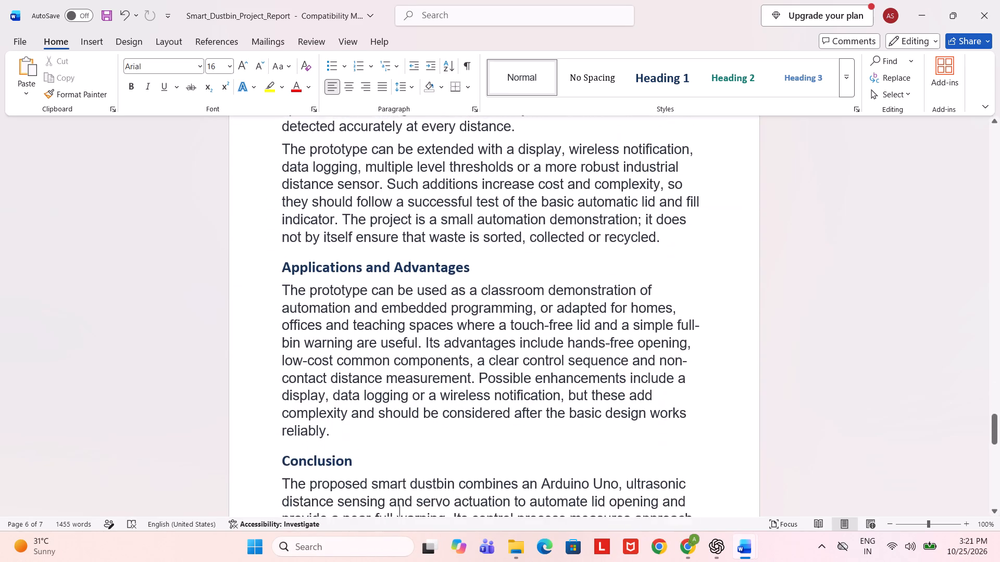
{"action": "key", "text": "Down"}
{"action": "key", "text": "Down"}
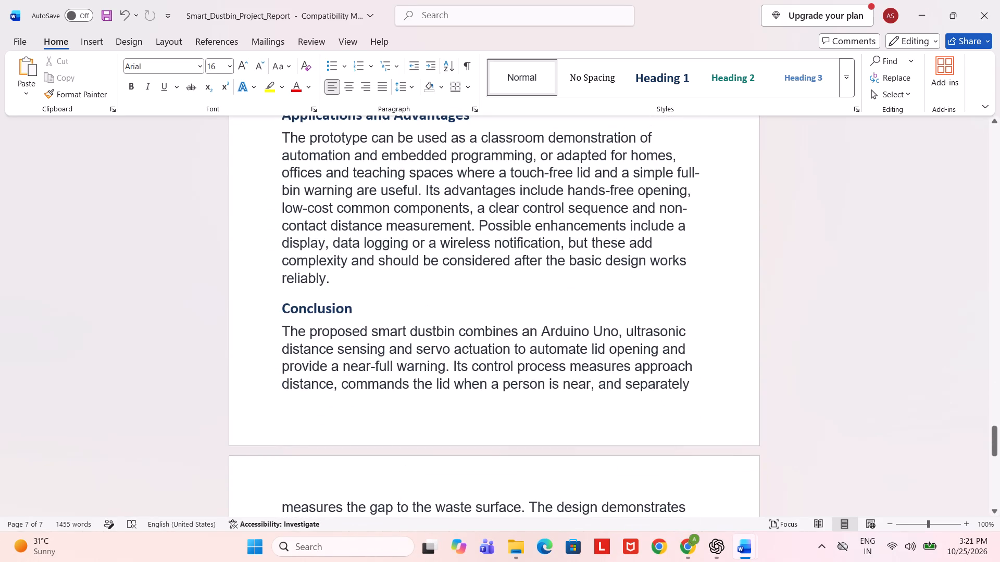
{"action": "key", "text": "Down"}
{"action": "key", "text": "Down"}
{"action": "key", "text": "Down"}
{"action": "key", "text": "Down"}
{"action": "key", "text": "Down"}
{"action": "key", "text": "Down"}
{"action": "key", "text": "Down"}
{"action": "key", "text": "Down"}
{"action": "key", "text": "Down"}
{"action": "key", "text": "Down"}
{"action": "key", "text": "Down"}
{"action": "key", "text": "Down"}
{"action": "key", "text": "Down"}
{"action": "key", "text": "Down"}
{"action": "key", "text": "Down"}
{"action": "key", "text": "Down"}
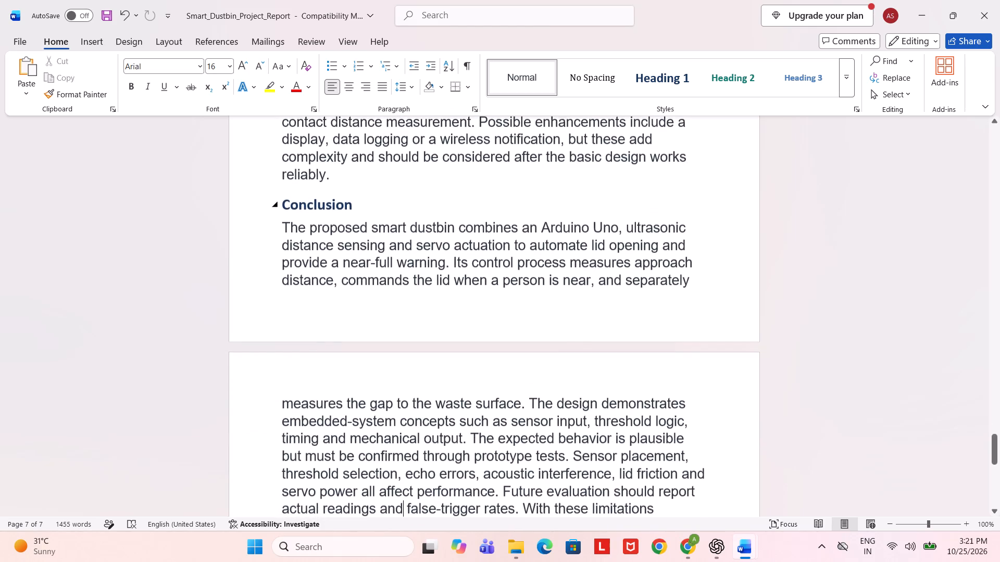
Review the rest of the Conclusion text and the References list on the last page.
{"action": "key", "text": "Down"}
{"action": "key", "text": "Down"}
{"action": "key", "text": "Down"}
{"action": "key", "text": "Down"}
{"action": "key", "text": "Down"}
{"action": "key", "text": "Down"}
{"action": "key", "text": "Down"}
{"action": "key", "text": "Down"}
{"action": "key", "text": "Down"}
{"action": "key", "text": "Down"}
{"action": "key", "text": "Down"}
{"action": "key", "text": "Down"}
{"action": "key", "text": "Down"}
{"action": "key", "text": "Down"}
{"action": "key", "text": "Down"}
{"action": "key", "text": "Down"}
{"action": "key", "text": "Down"}
{"action": "key", "text": "Down"}
{"action": "key", "text": "Down"}
{"action": "key", "text": "Down"}
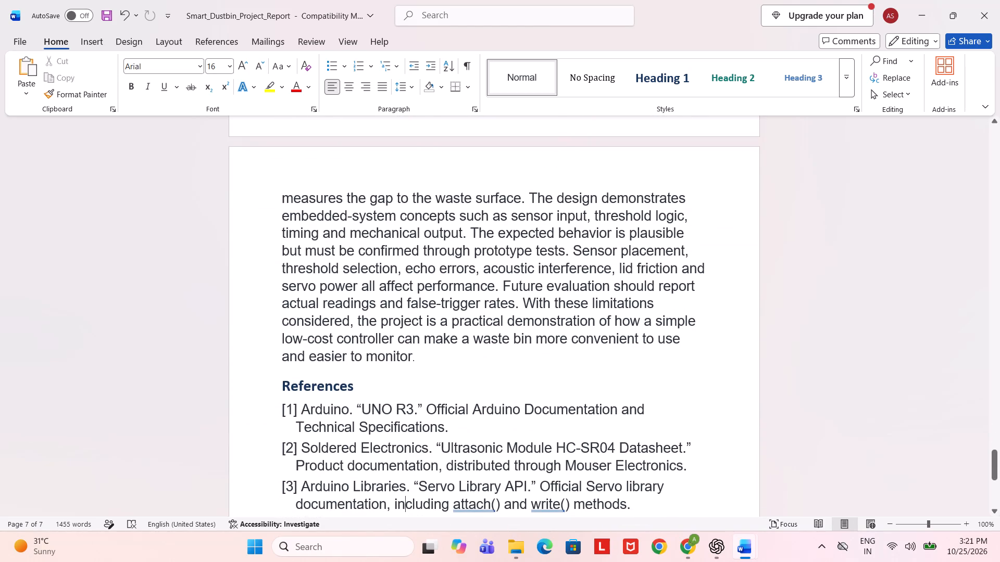
Insert two blank paragraphs above the "Conclusion" heading to push the section onto a new page.
{"action": "key", "text": "Up"}
{"action": "key", "text": "Up"}
{"action": "key", "text": "Up"}
{"action": "key", "text": "Up"}
{"action": "key", "text": "Up"}
{"action": "key", "text": "Up"}
{"action": "key", "text": "Up"}
{"action": "key", "text": "Up"}
{"action": "key", "text": "Up"}
{"action": "key", "text": "Up"}
{"action": "key", "text": "Up"}
{"action": "key", "text": "Up"}
{"action": "key", "text": "Up"}
{"action": "key", "text": "Up"}
{"action": "key", "text": "Up"}
{"action": "key", "text": "Up"}
{"action": "key", "text": "Up"}
{"action": "key", "text": "Up"}
{"action": "key", "text": "Up"}
{"action": "key", "text": "Up"}
{"action": "key", "text": "Up"}
{"action": "key", "text": "Up"}
{"action": "key", "text": "Up"}
{"action": "key", "text": "Up"}
{"action": "key", "text": "Up"}
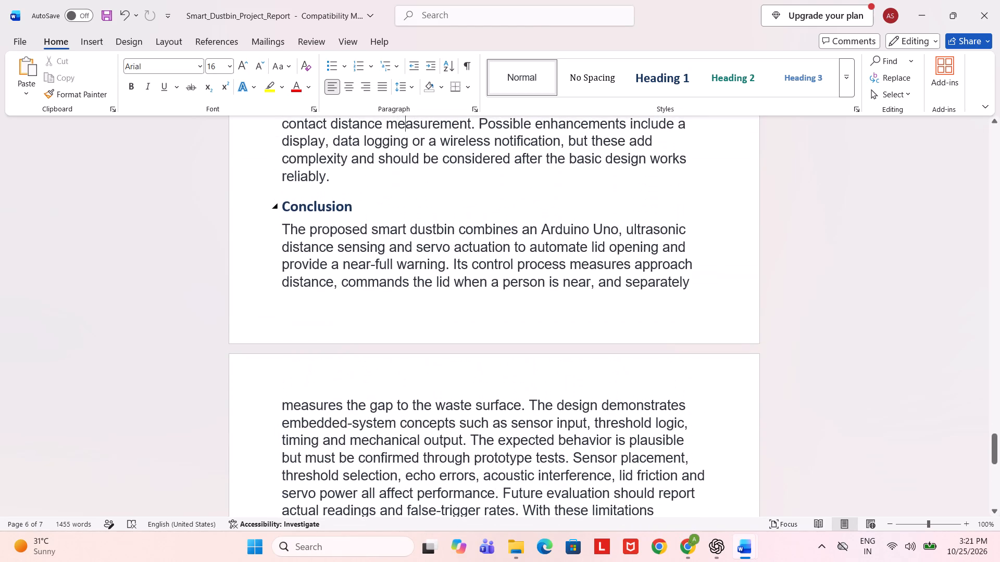
{"action": "key", "text": "Up"}
{"action": "key", "text": "Up"}
{"action": "key", "text": "Down"}
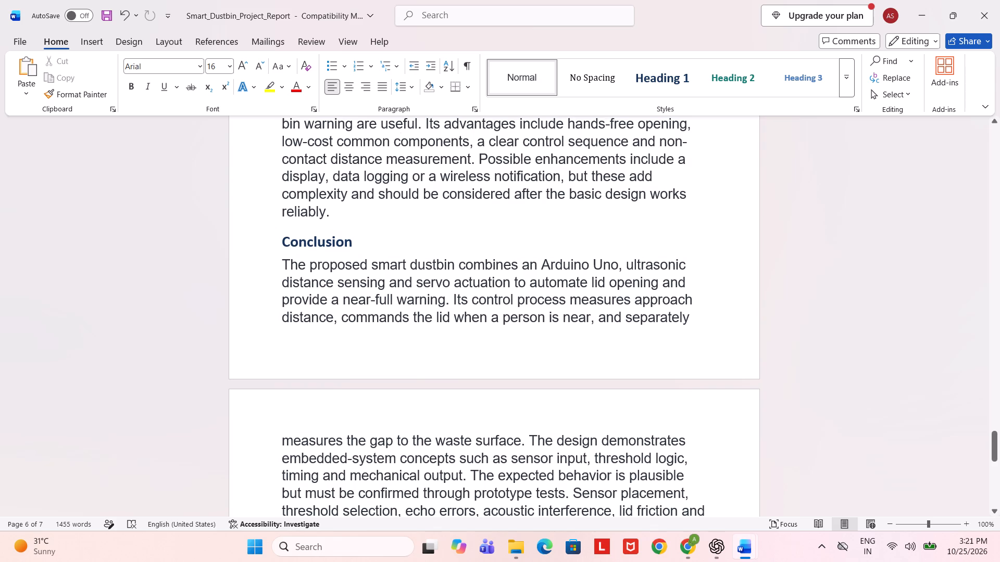
{"action": "key", "text": "Down"}
{"action": "key", "text": "Down"}
{"action": "key", "text": "Down"}
{"action": "key", "text": "Down"}
{"action": "key", "text": "Return"}
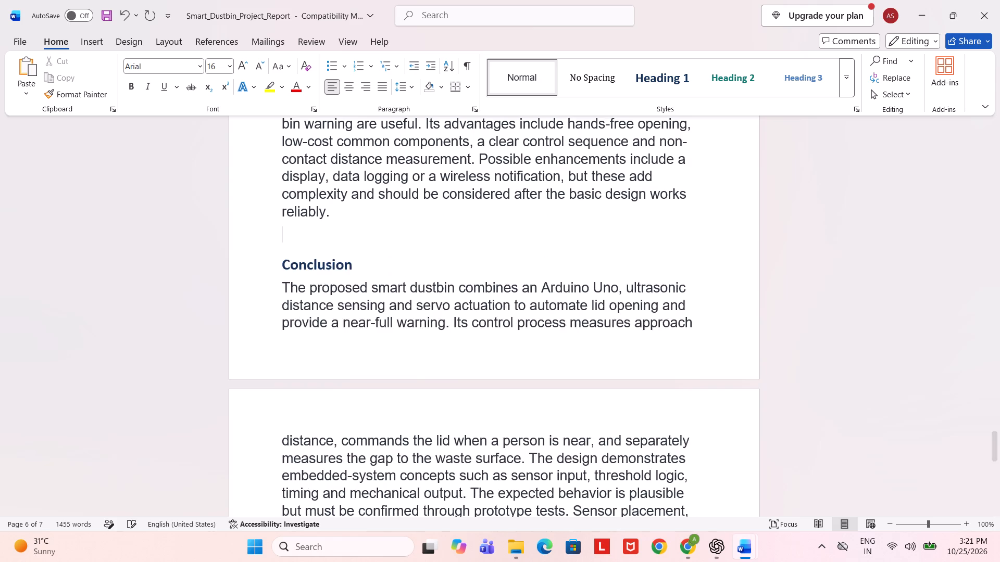
{"action": "key", "text": "Return"}
Review the report's layout from above the Conclusion back through the tables, Methodology and Components sections to the cover page.
{"action": "key", "text": "Up"}
{"action": "key", "text": "Up"}
{"action": "key", "text": "Up"}
{"action": "key", "text": "Up"}
{"action": "key", "text": "Up"}
{"action": "key", "text": "Up"}
{"action": "key", "text": "Up"}
{"action": "key", "text": "Up"}
{"action": "key", "text": "Up"}
{"action": "key", "text": "Up"}
{"action": "key", "text": "Up"}
{"action": "key", "text": "Up"}
{"action": "key", "text": "Up"}
{"action": "key", "text": "Up"}
{"action": "key", "text": "Up"}
{"action": "key", "text": "Up"}
{"action": "key", "text": "Up"}
{"action": "key", "text": "Up"}
{"action": "key", "text": "Up"}
{"action": "key", "text": "Up"}
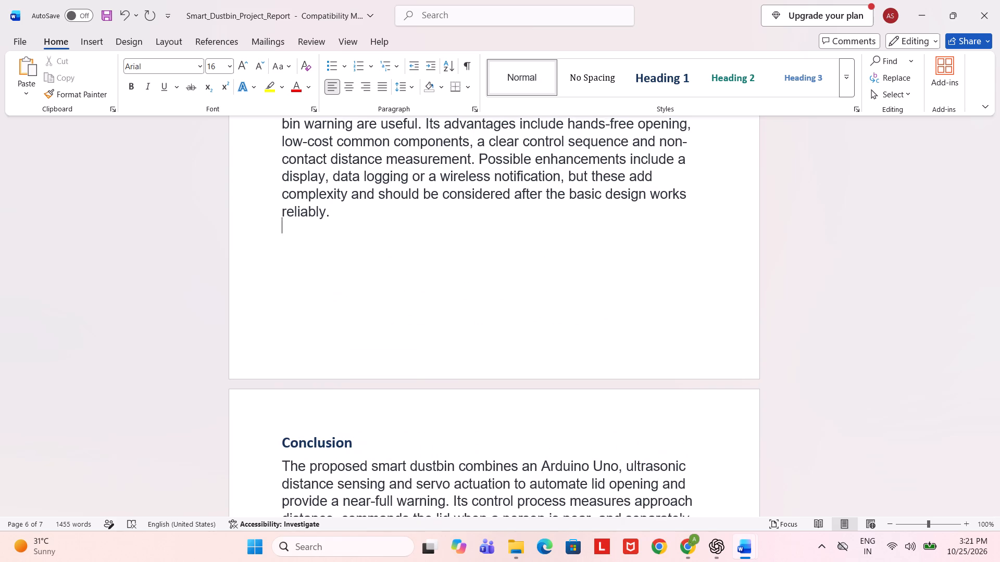
{"action": "key", "text": "Up"}
{"action": "key", "text": "Up"}
{"action": "key", "text": "Up"}
{"action": "key", "text": "Up"}
{"action": "key", "text": "Up"}
{"action": "key", "text": "Up"}
{"action": "key", "text": "Up"}
{"action": "key", "text": "Up"}
{"action": "key", "text": "Up"}
{"action": "key", "text": "Up"}
{"action": "key", "text": "Up"}
{"action": "key", "text": "Up"}
{"action": "key", "text": "Up"}
{"action": "key", "text": "Up"}
{"action": "key", "text": "Up"}
{"action": "key", "text": "Up"}
{"action": "key", "text": "Up"}
{"action": "key", "text": "Up"}
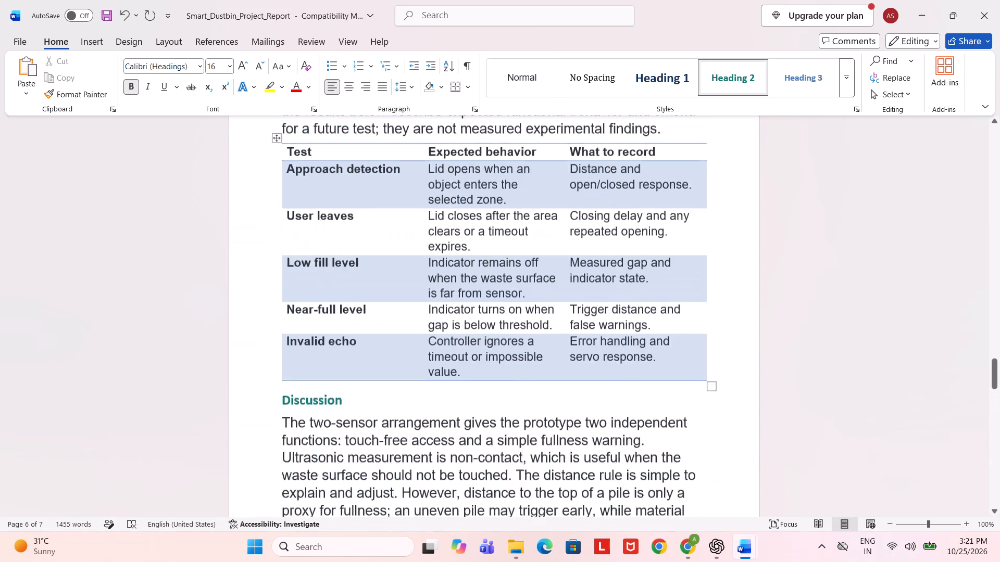
{"action": "key", "text": "Up"}
{"action": "key", "text": "Up"}
{"action": "key", "text": "Up"}
{"action": "key", "text": "Up"}
{"action": "key", "text": "Up"}
{"action": "key", "text": "Up"}
{"action": "key", "text": "Up"}
{"action": "key", "text": "Up"}
{"action": "key", "text": "Up"}
{"action": "key", "text": "Up"}
{"action": "key", "text": "Up"}
{"action": "key", "text": "Up"}
{"action": "key", "text": "Up"}
{"action": "key", "text": "Up"}
{"action": "key", "text": "Up"}
{"action": "key", "text": "Up"}
{"action": "key", "text": "Up"}
{"action": "key", "text": "Up"}
{"action": "key", "text": "Up"}
{"action": "key", "text": "Up"}
{"action": "key", "text": "Up"}
{"action": "key", "text": "Up"}
{"action": "key", "text": "Up"}
{"action": "key", "text": "Up"}
{"action": "key", "text": "Up"}
{"action": "key", "text": "Up"}
{"action": "key", "text": "Up"}
{"action": "key", "text": "Up"}
{"action": "key", "text": "Up"}
{"action": "key", "text": "Up"}
{"action": "key", "text": "Up"}
{"action": "key", "text": "Up"}
{"action": "key", "text": "Up"}
{"action": "key", "text": "Up"}
{"action": "key", "text": "Up"}
{"action": "key", "text": "Up"}
{"action": "key", "text": "Up"}
{"action": "key", "text": "Up"}
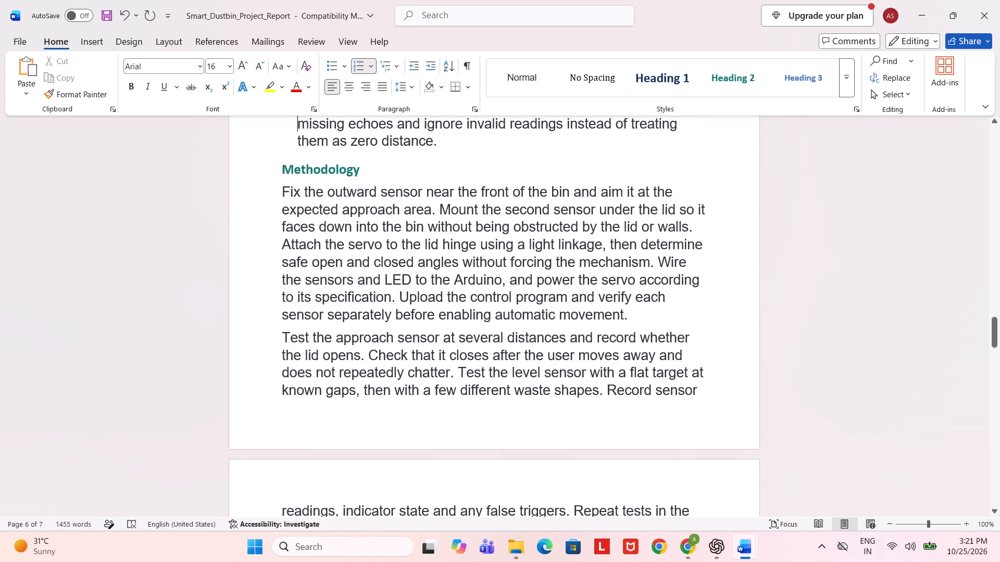
{"action": "key", "text": "Up"}
{"action": "key", "text": "Up"}
{"action": "key", "text": "Up"}
{"action": "key", "text": "Up"}
{"action": "key", "text": "Up"}
{"action": "key", "text": "Up"}
{"action": "key", "text": "Up"}
{"action": "key", "text": "Up"}
{"action": "key", "text": "Up"}
{"action": "key", "text": "Up"}
{"action": "key", "text": "Up"}
{"action": "key", "text": "Up"}
{"action": "key", "text": "Up"}
{"action": "key", "text": "Up"}
{"action": "key", "text": "Up"}
{"action": "key", "text": "Up"}
{"action": "key", "text": "Up"}
{"action": "key", "text": "Up"}
{"action": "key", "text": "Up"}
{"action": "key", "text": "Up"}
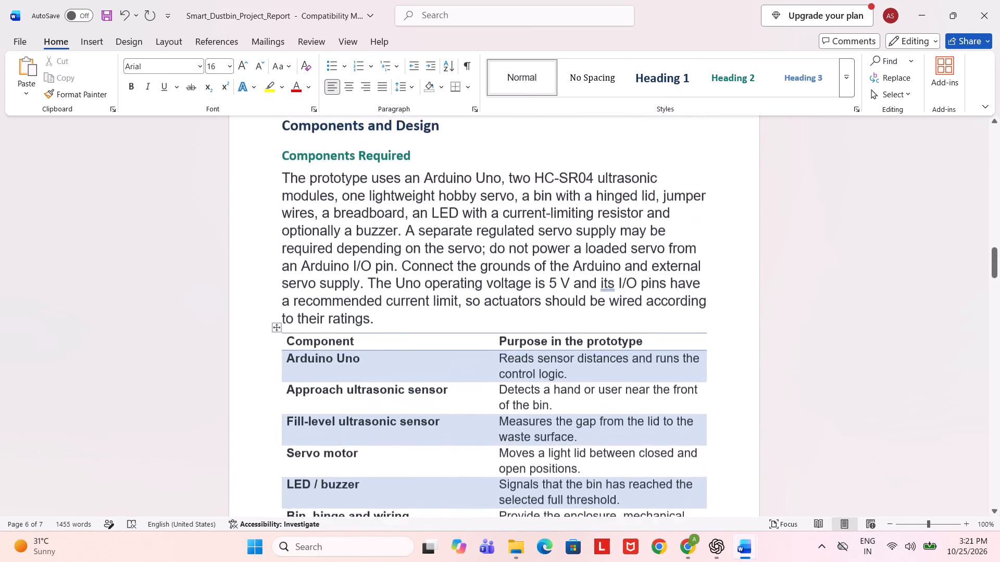
{"action": "key", "text": "Up"}
{"action": "key", "text": "Up"}
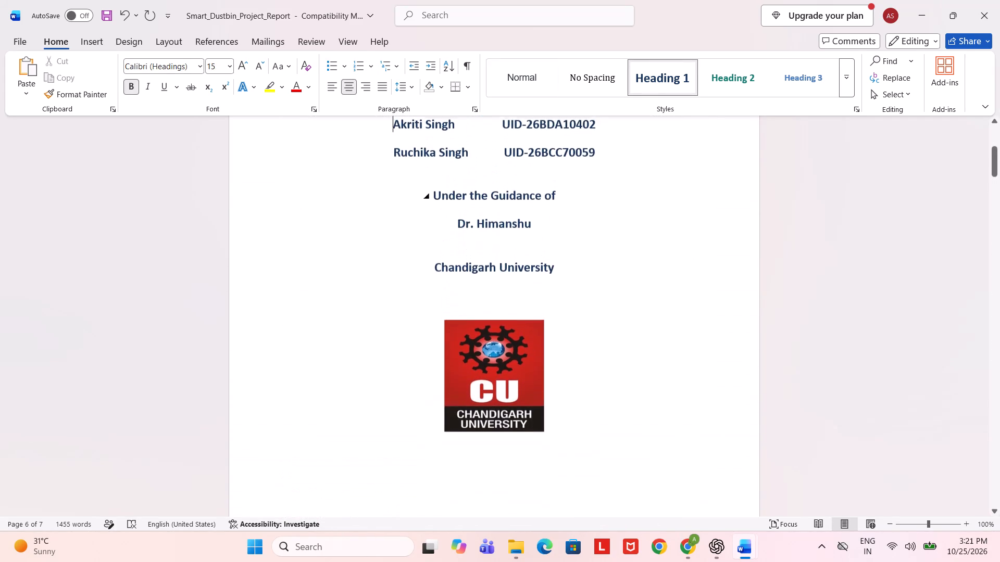
Review the report from the cover page's guidance lines and university logo through the Smart Dustbin title to the Introduction paragraphs.
{"action": "key", "text": "Down"}
{"action": "key", "text": "Down"}
{"action": "key", "text": "Down"}
{"action": "key", "text": "Down"}
{"action": "key", "text": "Down"}
{"action": "key", "text": "Down"}
{"action": "key", "text": "Down"}
{"action": "key", "text": "Down"}
{"action": "key", "text": "Down"}
{"action": "key", "text": "Down"}
{"action": "key", "text": "Down"}
{"action": "key", "text": "Down"}
{"action": "key", "text": "Down"}
{"action": "key", "text": "Down"}
{"action": "key", "text": "Down"}
{"action": "key", "text": "Down"}
{"action": "key", "text": "Down"}
{"action": "key", "text": "Down"}
{"action": "key", "text": "Down"}
{"action": "key", "text": "Down"}
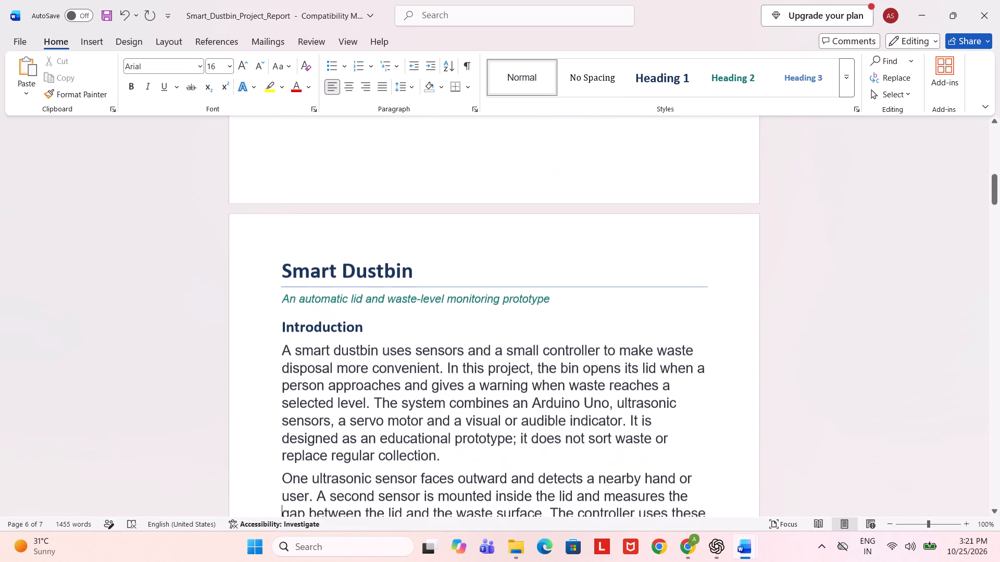
{"action": "key", "text": "Down"}
{"action": "key", "text": "Down"}
{"action": "key", "text": "Down"}
{"action": "key", "text": "Down"}
{"action": "key", "text": "Down"}
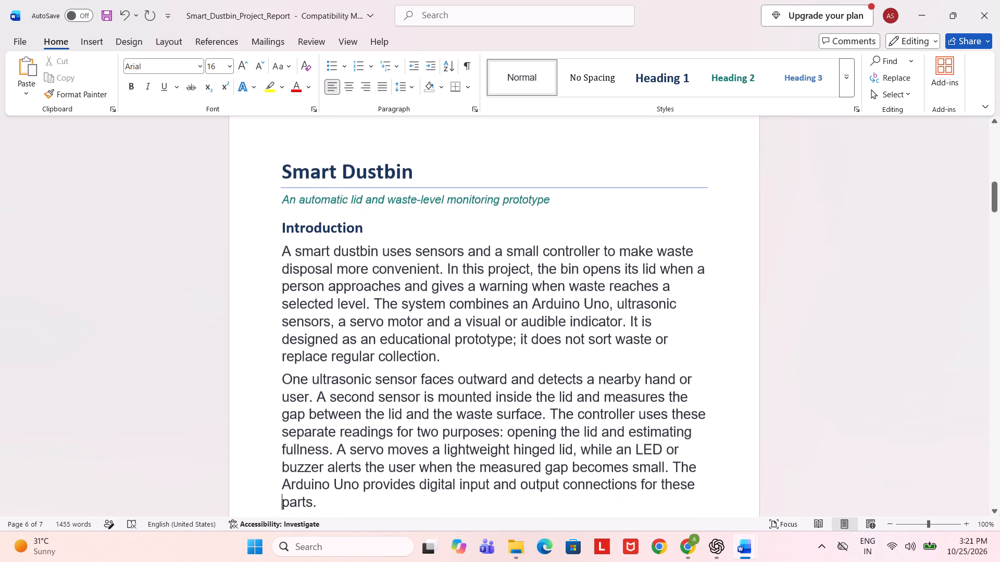
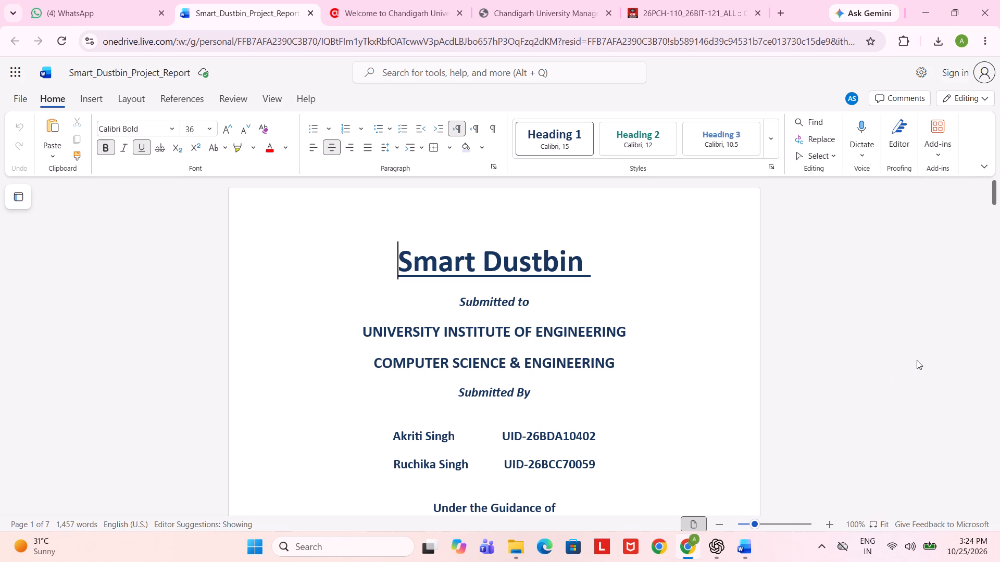
Save the smart dustbin report and export it as a PDF download.
{"action": "key", "text": "ctrl+s"}
{"action": "left_click", "coordinate": [15, 106]}
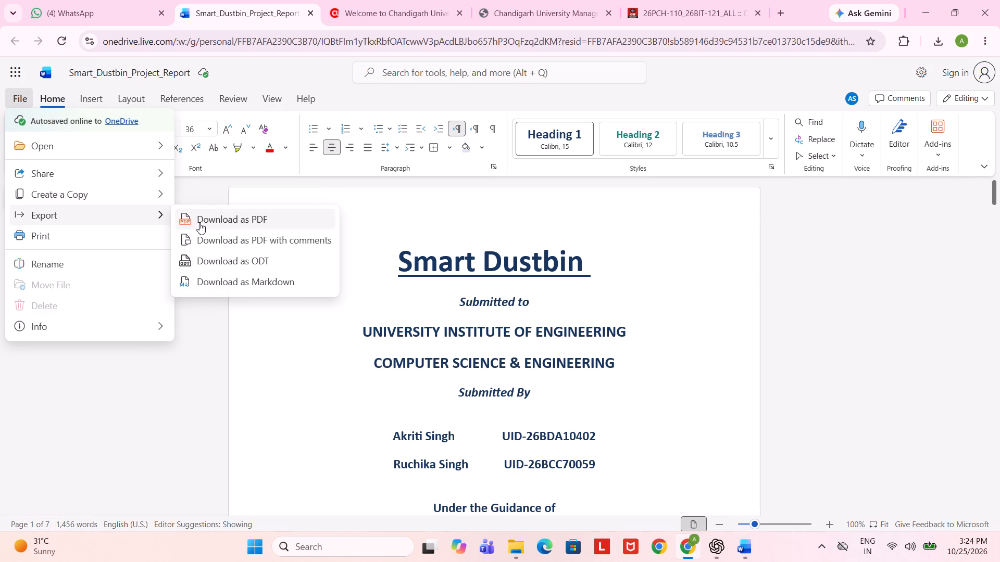
{"action": "left_click", "coordinate": [208, 225]}
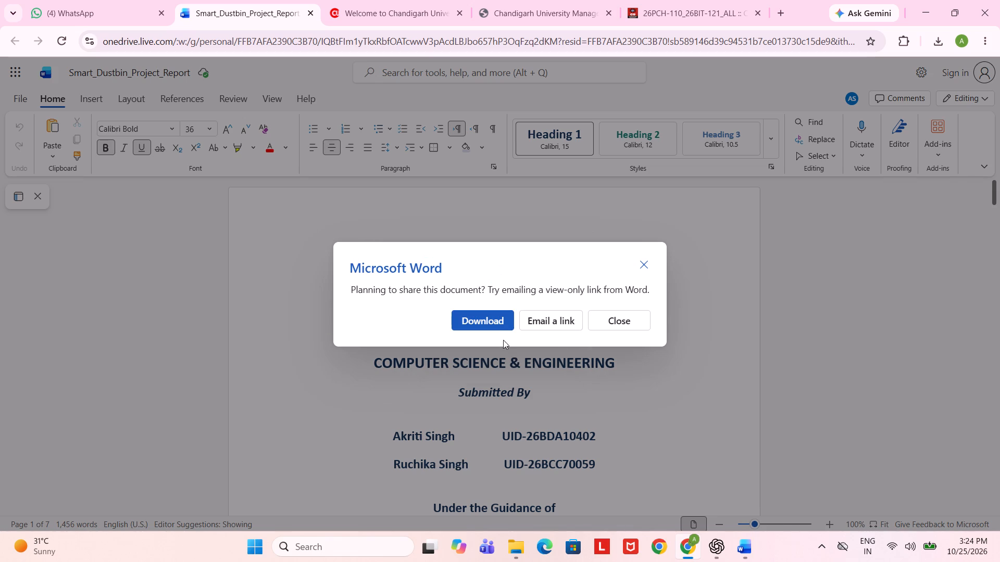
{"action": "left_click", "coordinate": [491, 323]}
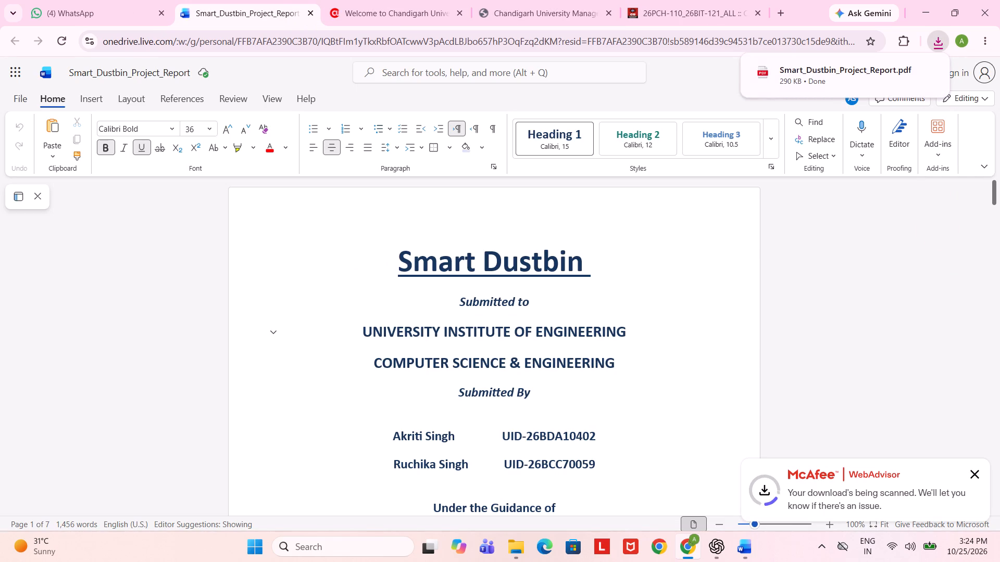
Open the downloaded PDF and save a copy in the OneDrive - Personal folder under the name "Engineering phy report".
{"action": "left_click", "coordinate": [880, 63]}
{"action": "left_click", "coordinate": [932, 78]}
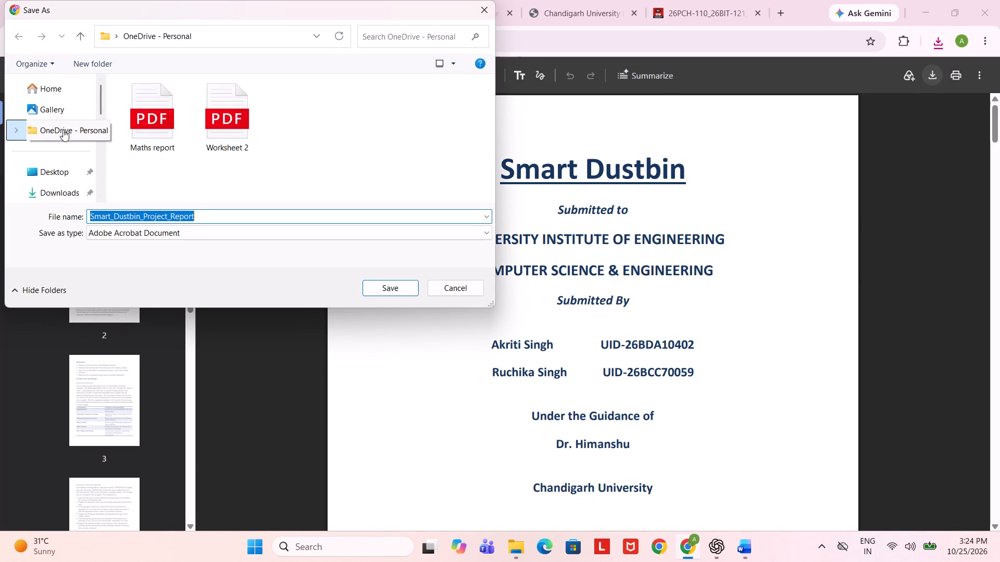
{"action": "left_click", "coordinate": [63, 130]}
{"action": "left_click", "coordinate": [222, 217]}
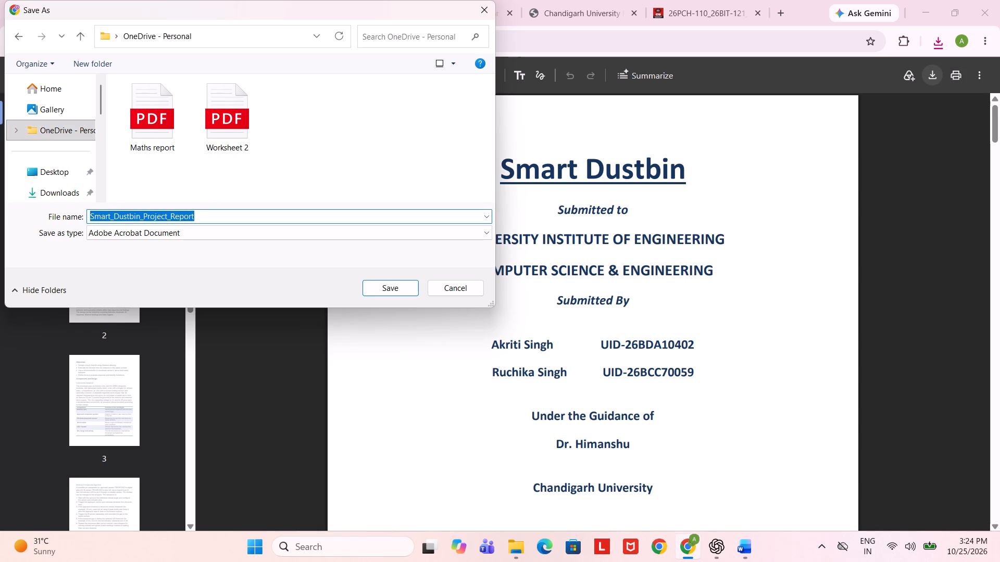
{"action": "key", "text": "BackSpace"}
{"action": "type", "text": "Eng"}
{"action": "type", "text": "ineering py"}
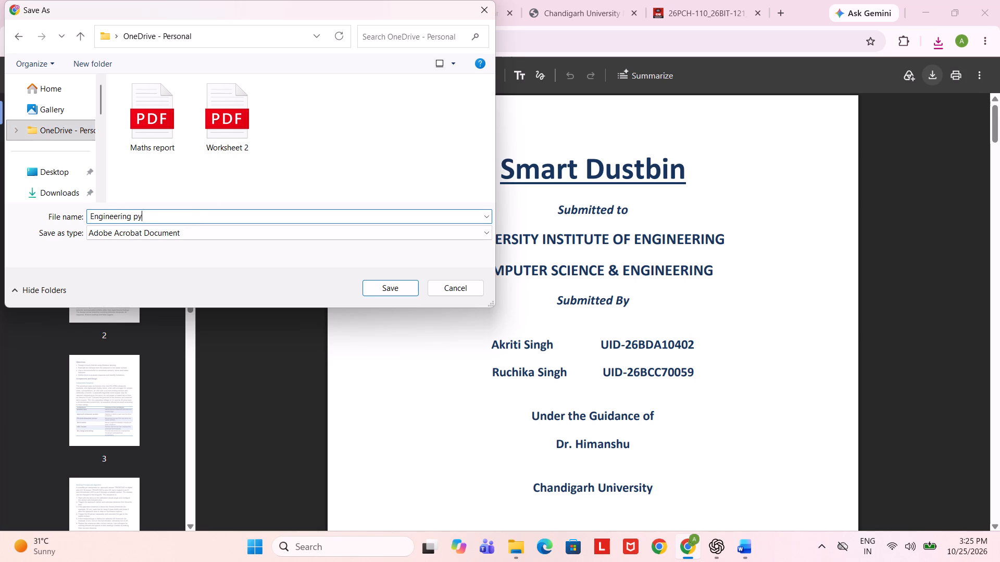
{"action": "key", "text": "BackSpace"}
{"action": "type", "text": "hy report"}
{"action": "key", "text": "space"}
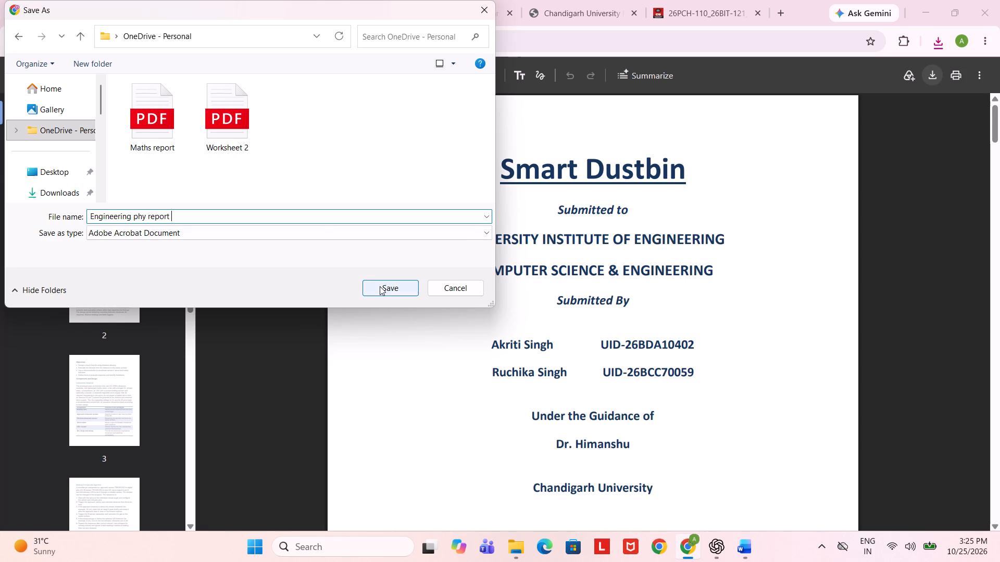
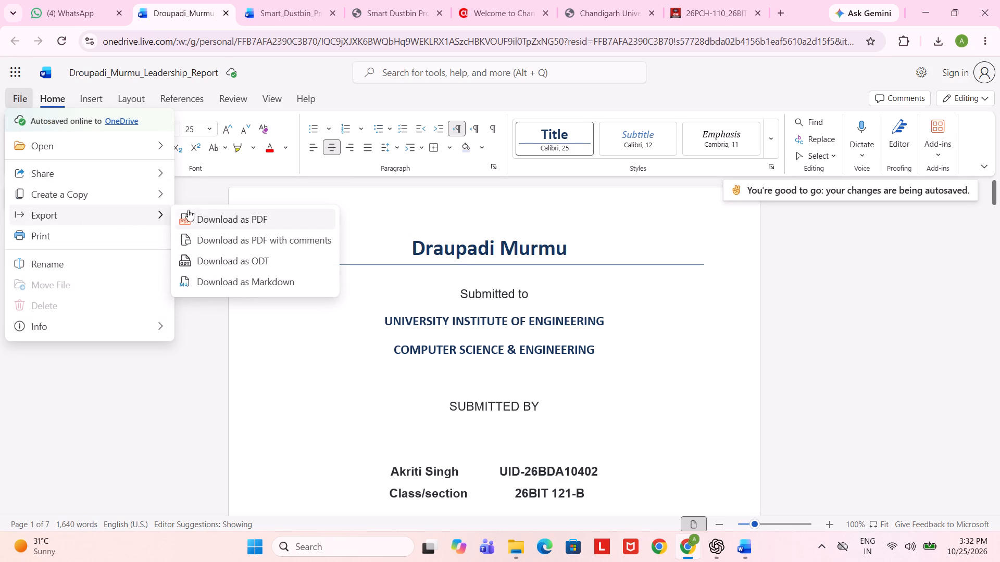
Export the Droupadi Murmu leadership report as a PDF and download it.
{"action": "left_click", "coordinate": [202, 210]}
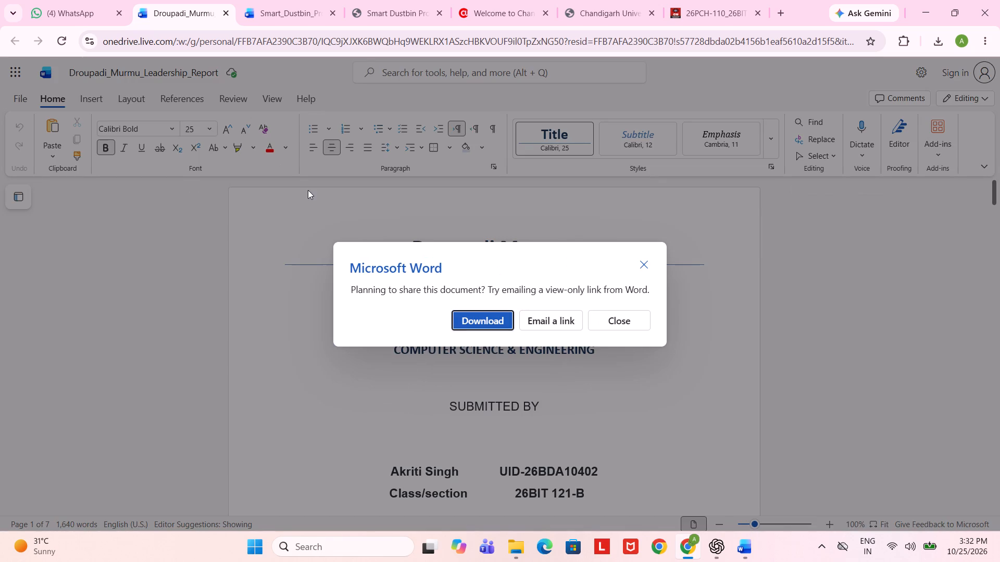
{"action": "left_click", "coordinate": [482, 317]}
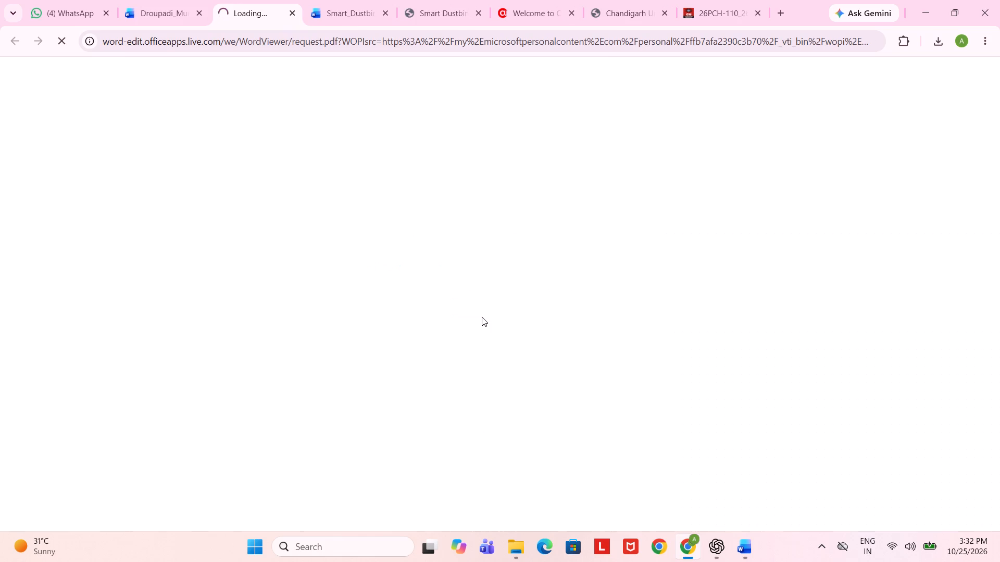
Save a copy of the exported leadership report PDF in the OneDrive - Personal folder under the name "Communication report".
{"action": "left_click", "coordinate": [833, 84]}
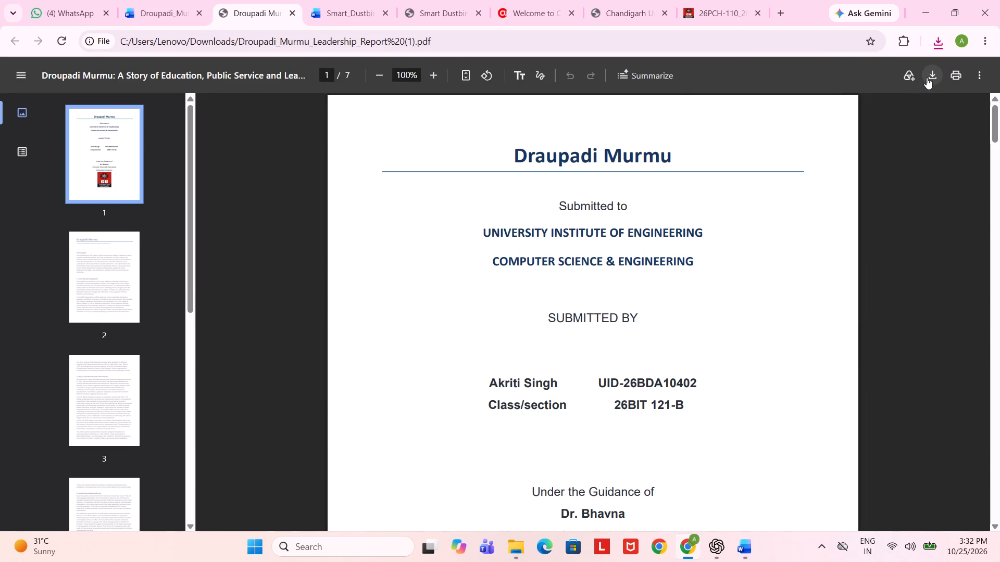
{"action": "left_click", "coordinate": [927, 77]}
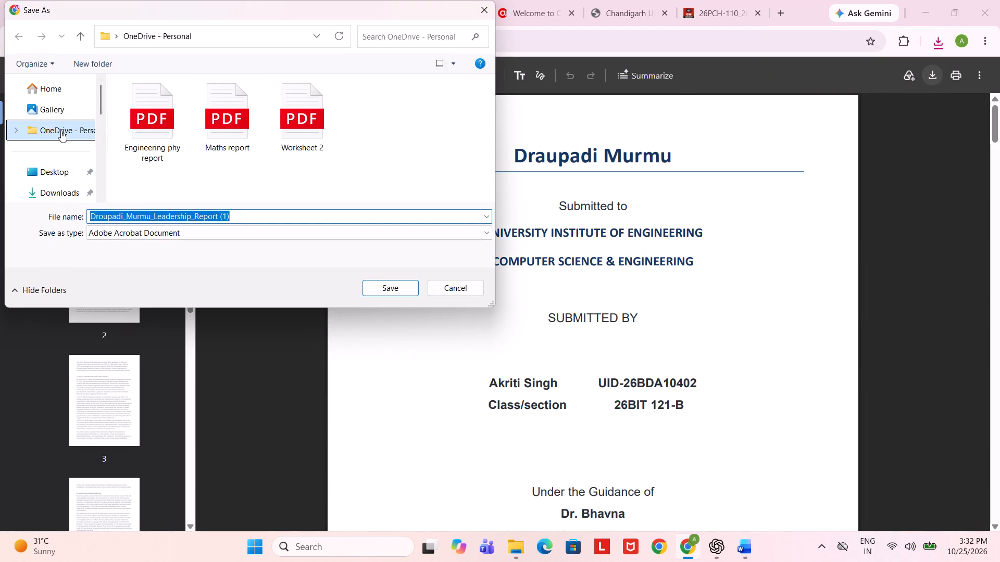
{"action": "left_click", "coordinate": [61, 131]}
{"action": "left_click", "coordinate": [245, 220]}
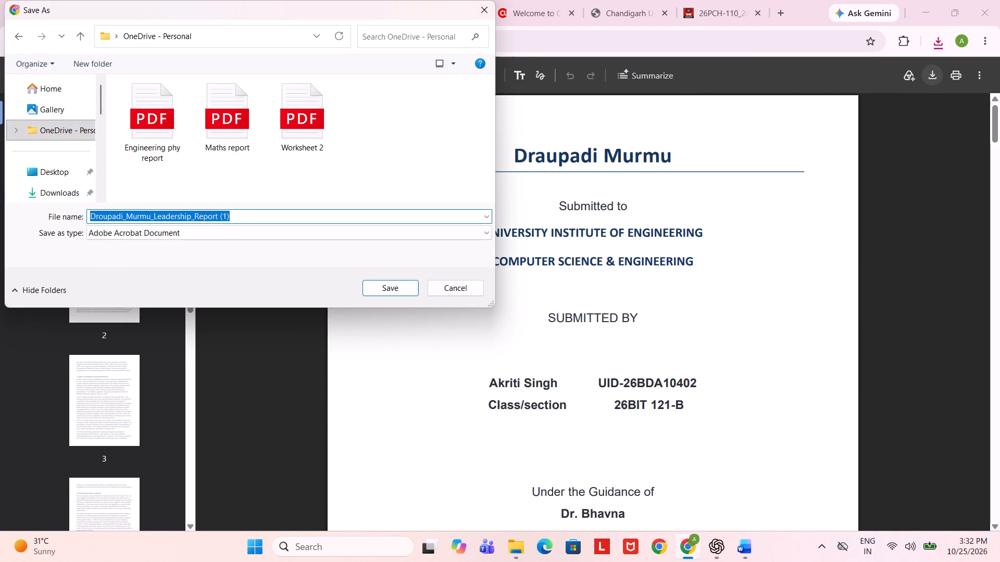
{"action": "key", "text": "BackSpace"}
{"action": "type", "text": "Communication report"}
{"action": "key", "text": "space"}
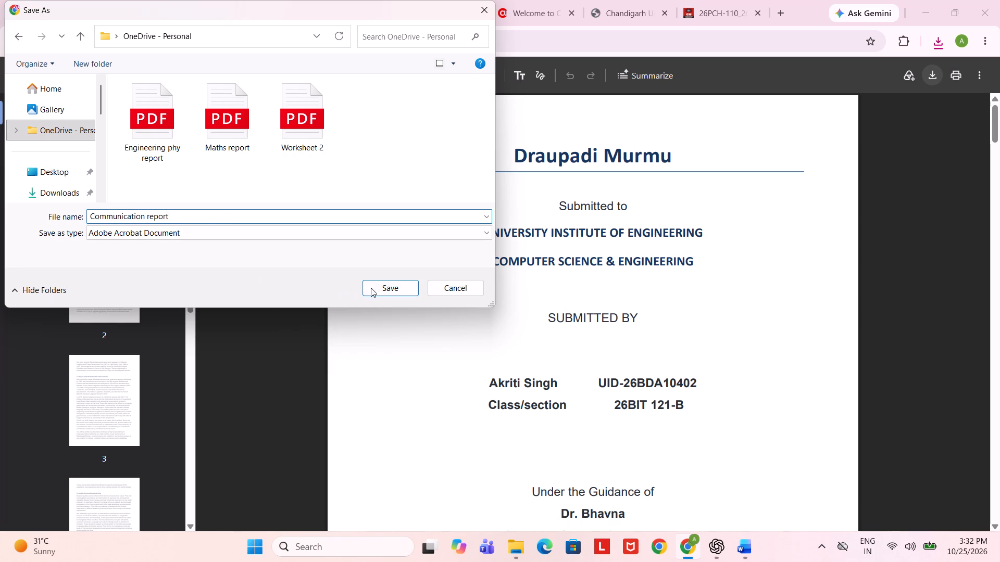
Complete saving the leadership report PDF as "Communication report" in the OneDrive - Personal folder.
{"action": "left_click", "coordinate": [374, 291]}
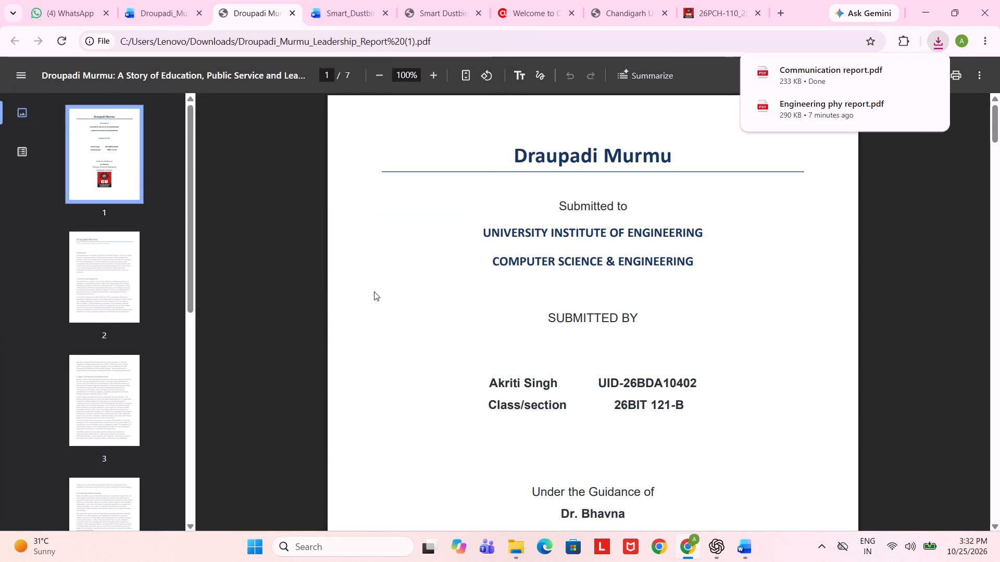